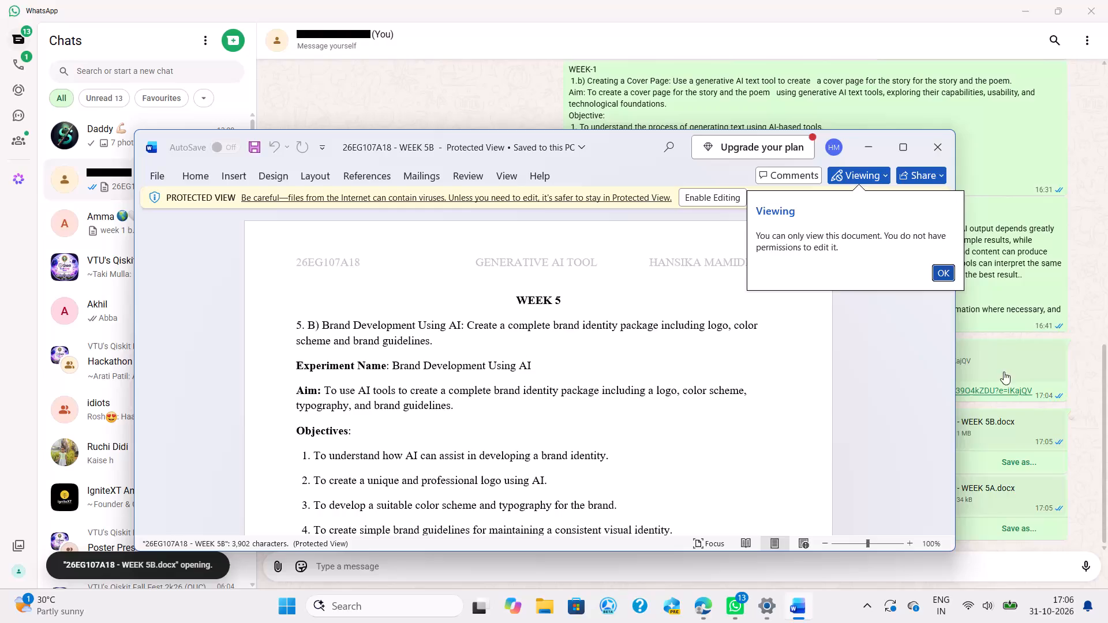
Enable editing for the WEEK 5B document and maximize its window.
{"action": "left_click", "coordinate": [941, 280]}
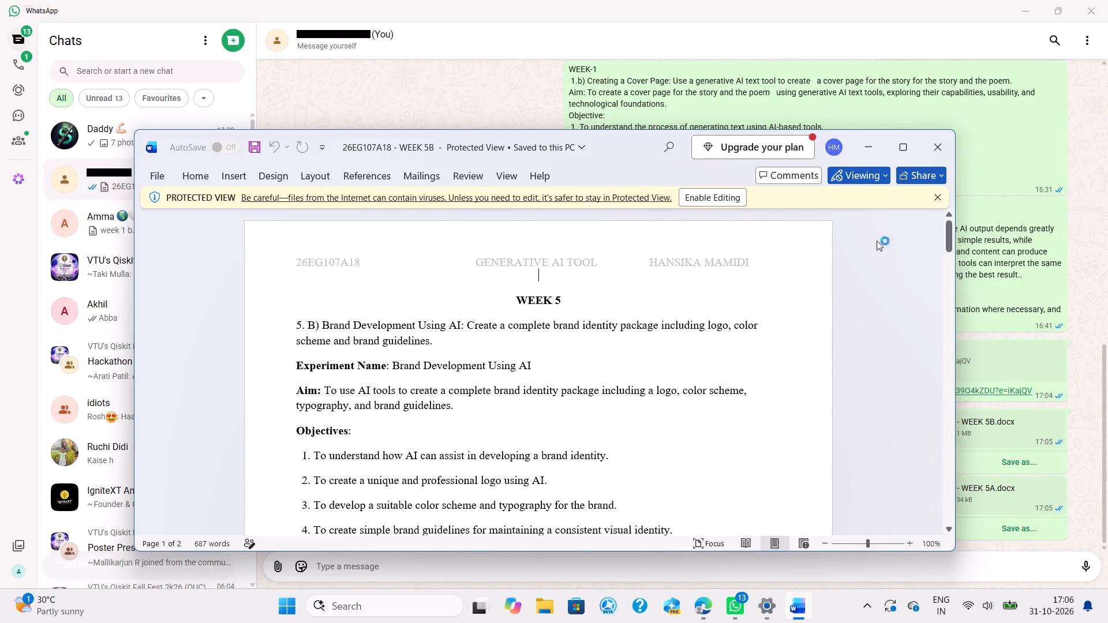
{"action": "left_click", "coordinate": [720, 201]}
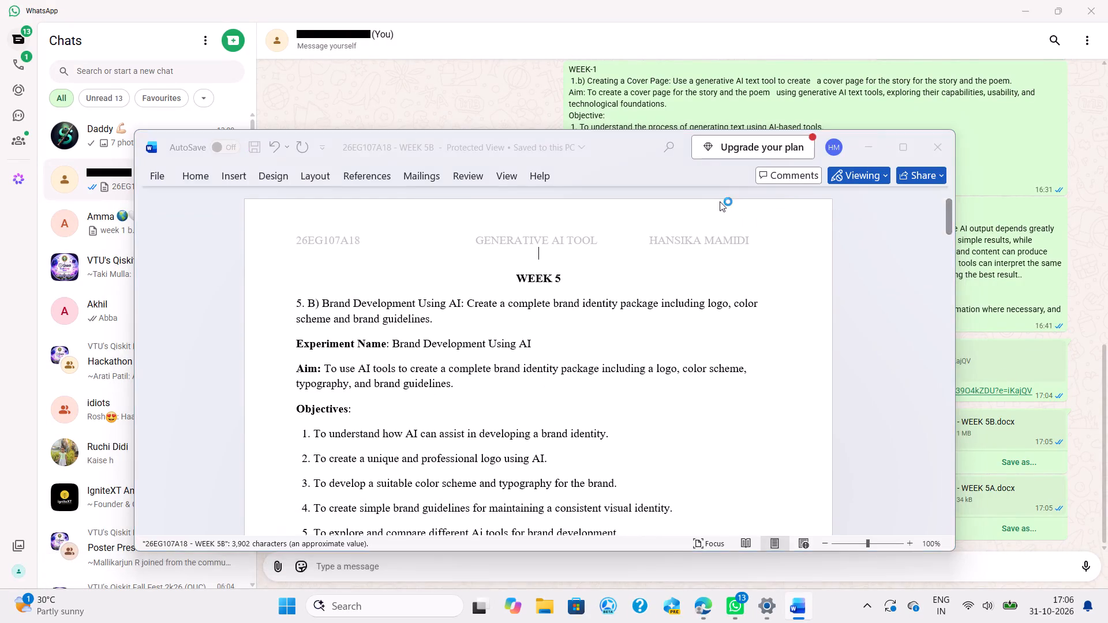
{"action": "left_click", "coordinate": [891, 147]}
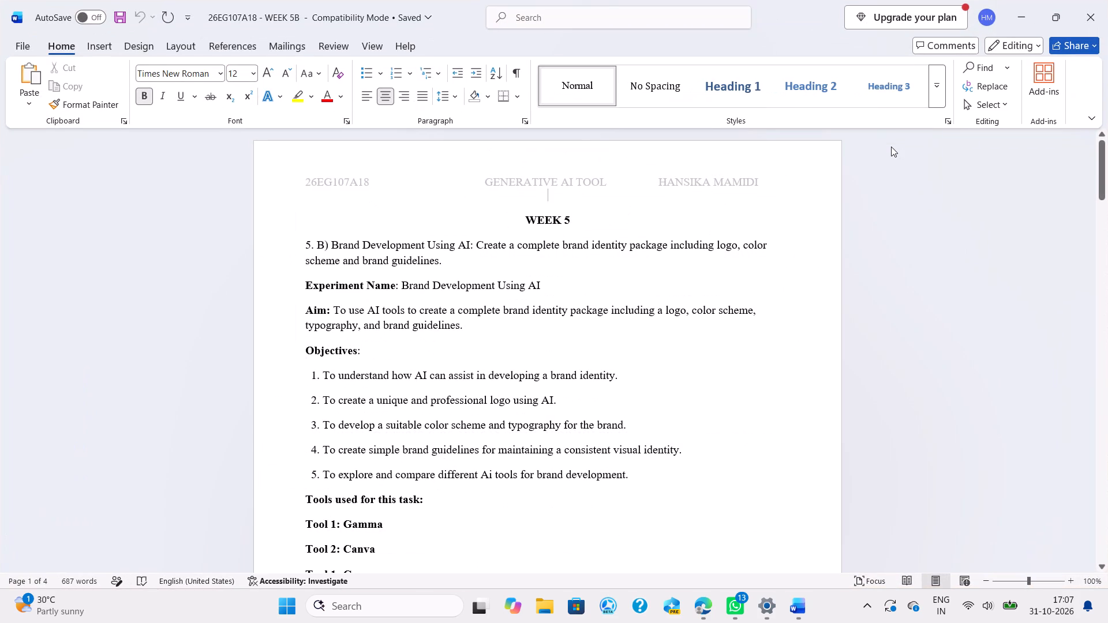
Change the title in the middle of the page header to "GENERATIVE AI TOOLS LAB".
{"action": "double_click", "coordinate": [545, 170]}
{"action": "left_click", "coordinate": [608, 175]}
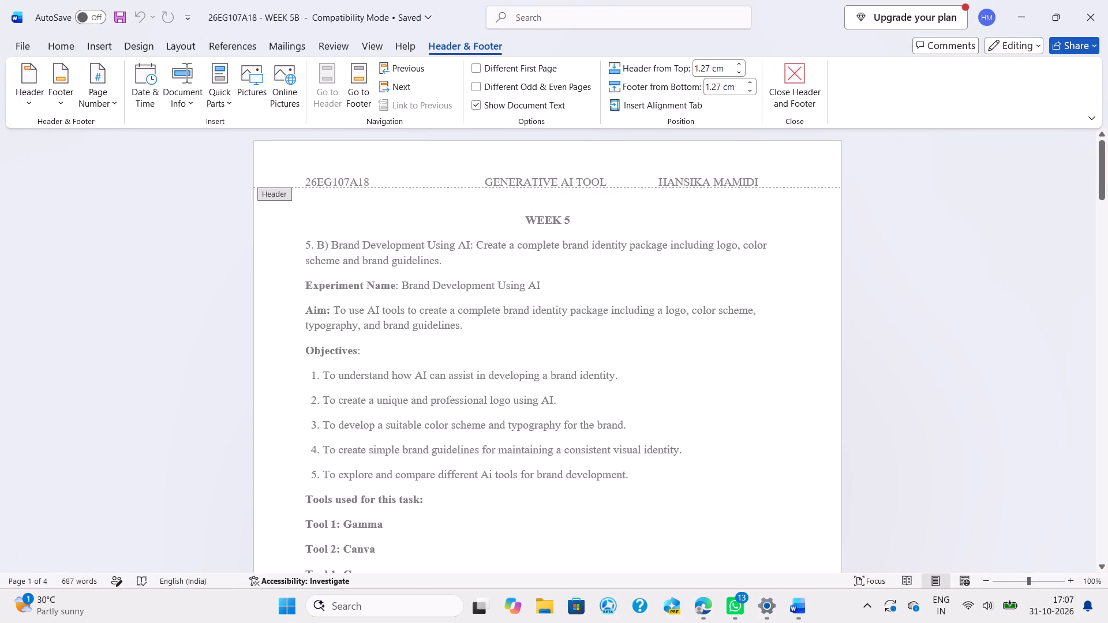
{"action": "type", "text": "s"}
{"action": "key", "text": "space"}
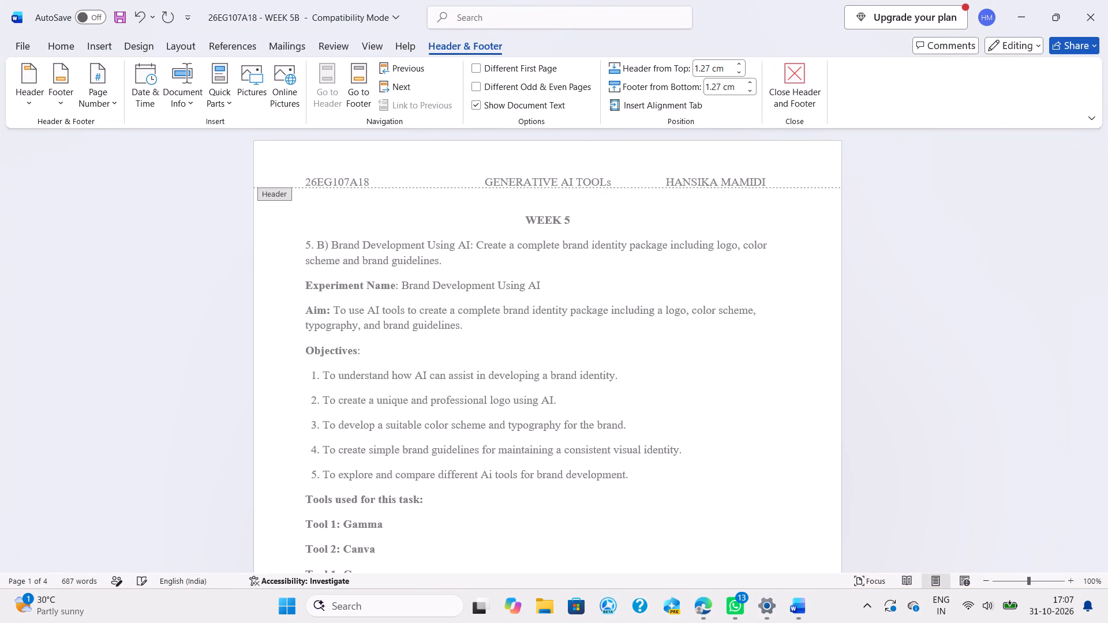
{"action": "key", "text": "BackSpace"}
{"action": "key", "text": "BackSpace"}
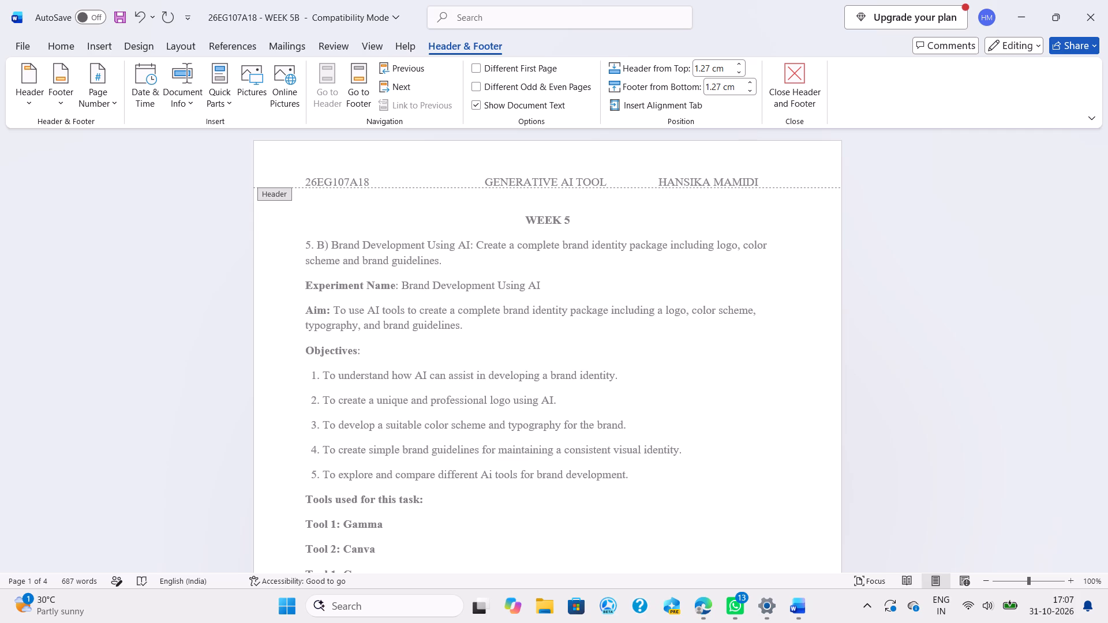
{"action": "type", "text": "S LAB"}
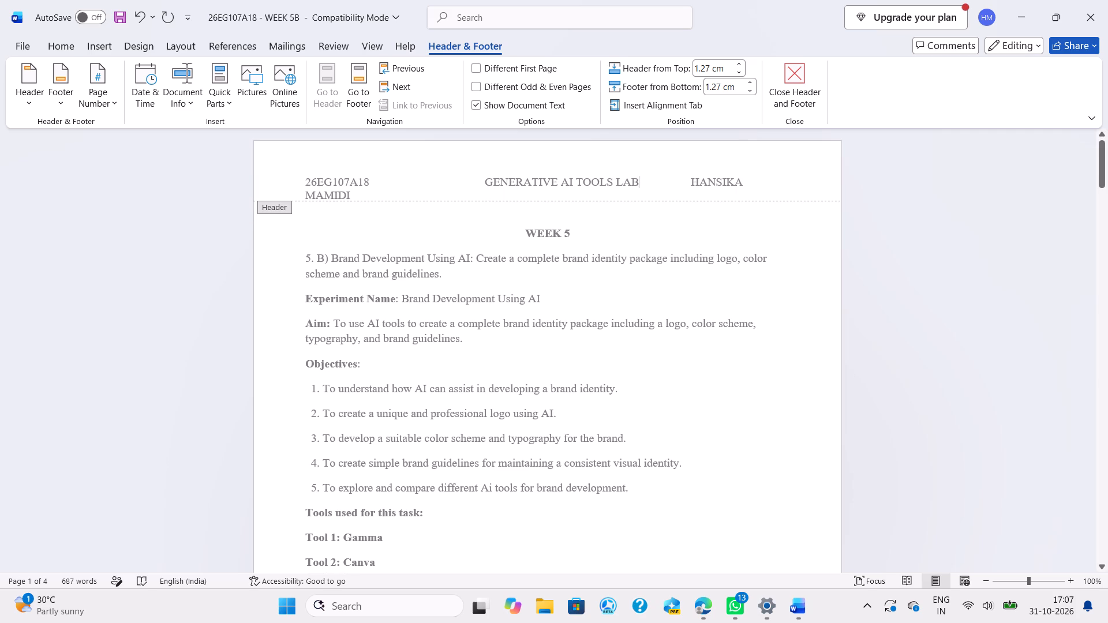
Remove eight spaces between the roll number and the title so the header fits on one line.
{"action": "left_click", "coordinate": [480, 179]}
{"action": "key", "text": "BackSpace"}
{"action": "key", "text": "BackSpace"}
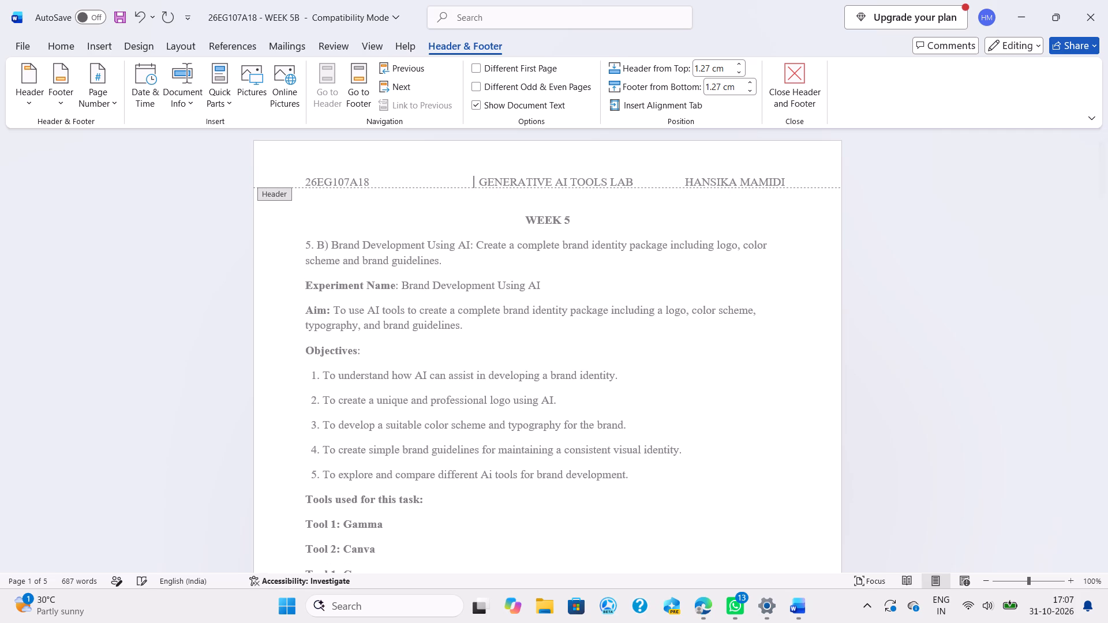
{"action": "key", "text": "BackSpace"}
{"action": "key", "text": "BackSpace"}
{"action": "key", "text": "BackSpace"}
{"action": "key", "text": "BackSpace"}
{"action": "key", "text": "BackSpace"}
{"action": "key", "text": "BackSpace"}
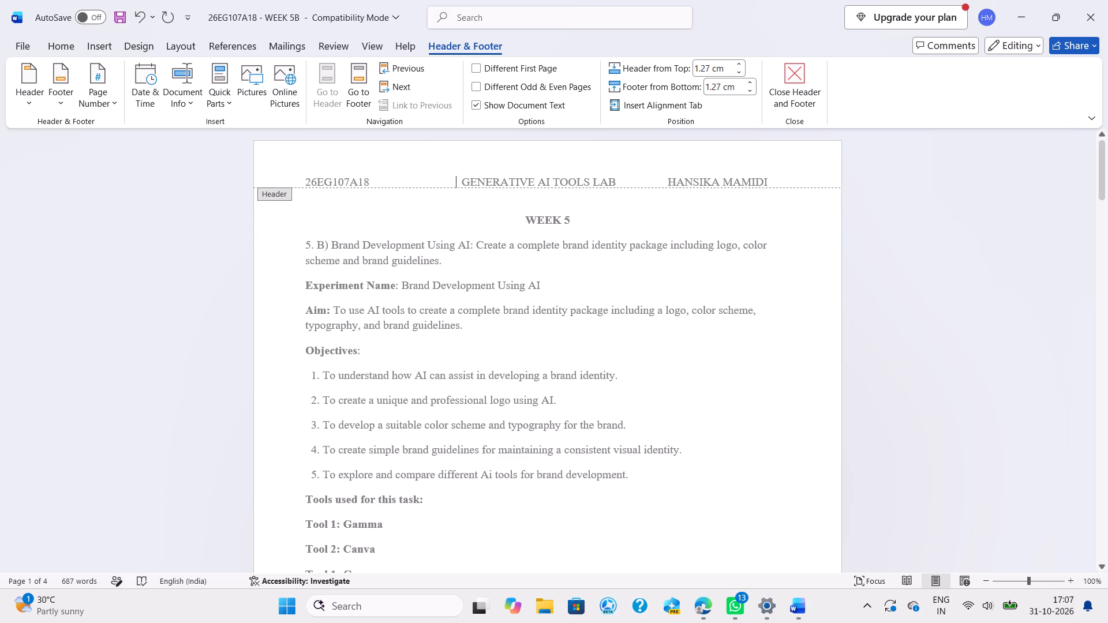
Widen the gap between the header title and the student name with extra spaces, and return to the body text.
{"action": "left_click", "coordinate": [620, 173]}
{"action": "key", "text": "BackSpace"}
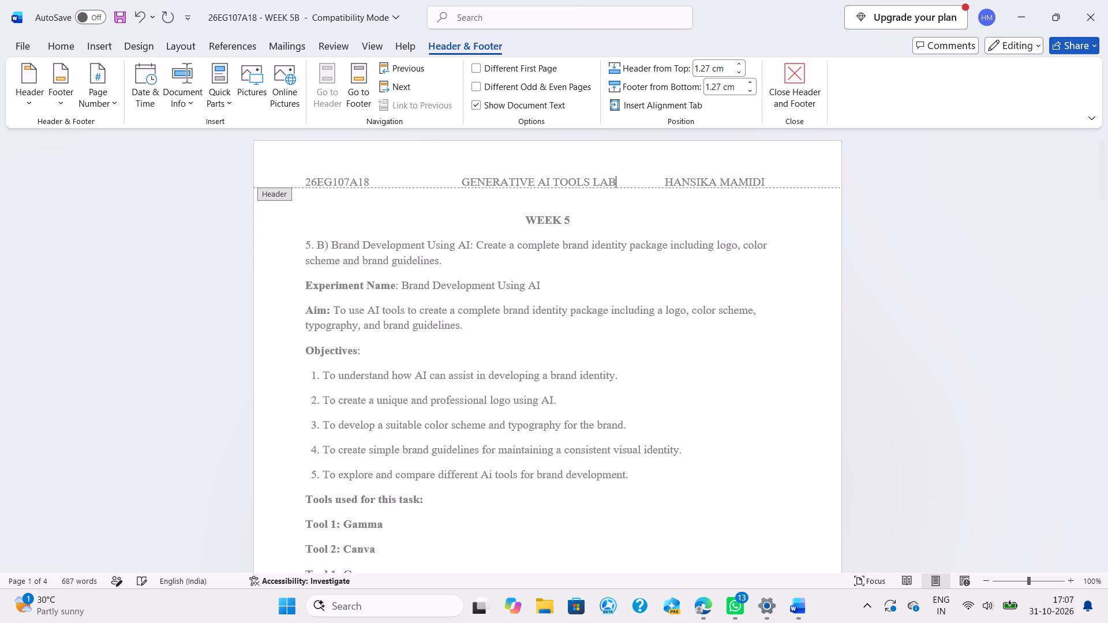
{"action": "key", "text": "space"}
{"action": "key", "text": "space"}
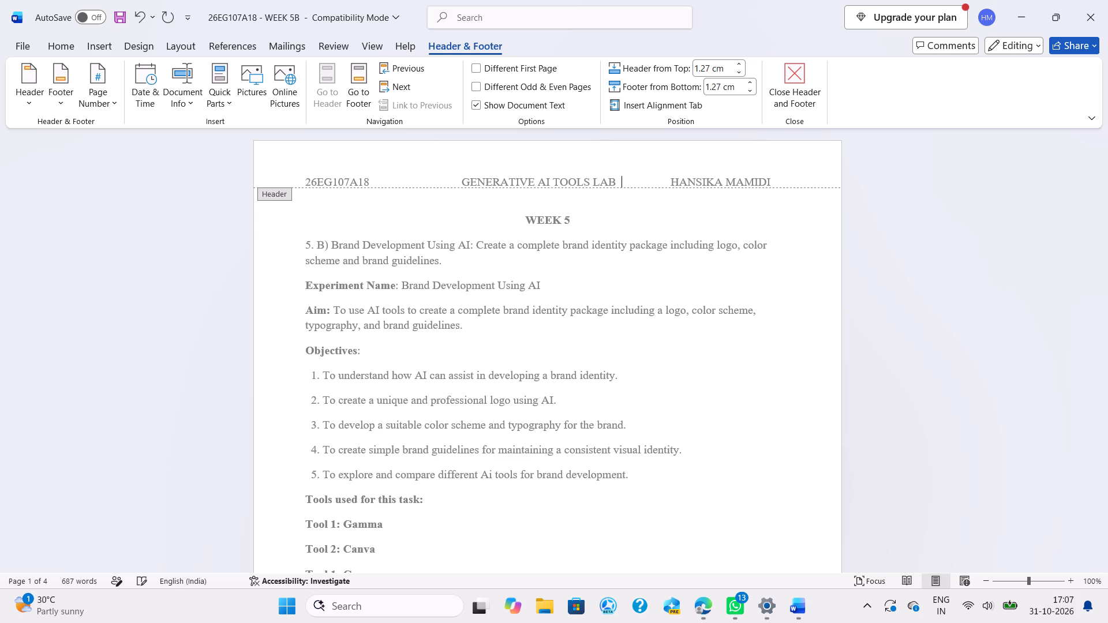
{"action": "key", "text": "space"}
{"action": "key", "text": "space"}
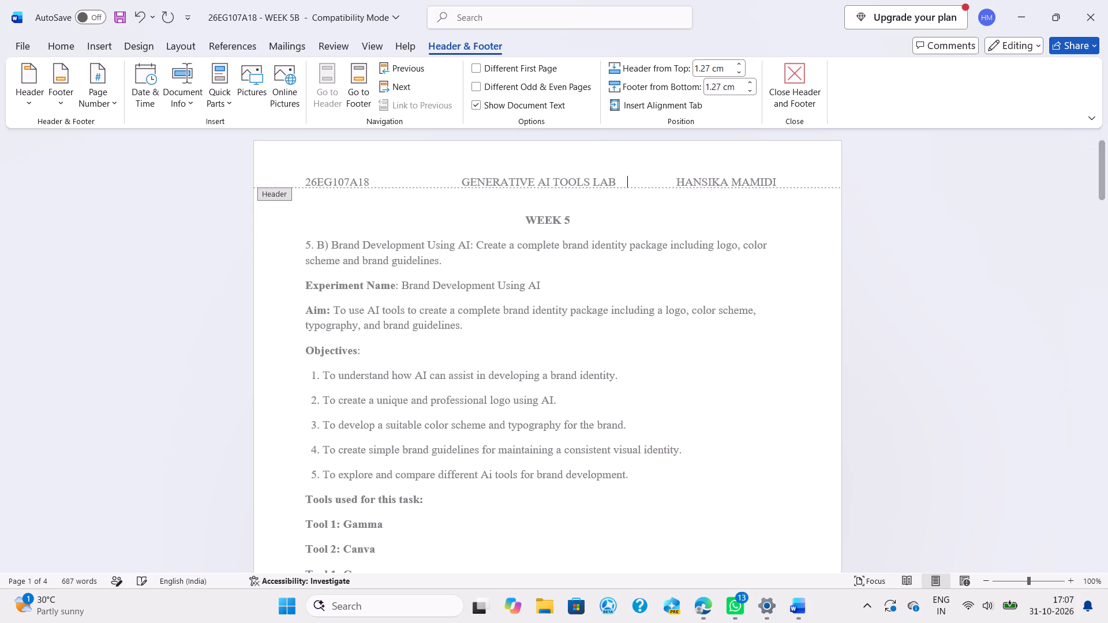
{"action": "key", "text": "space"}
{"action": "key", "text": "space"}
{"action": "key", "text": "space"}
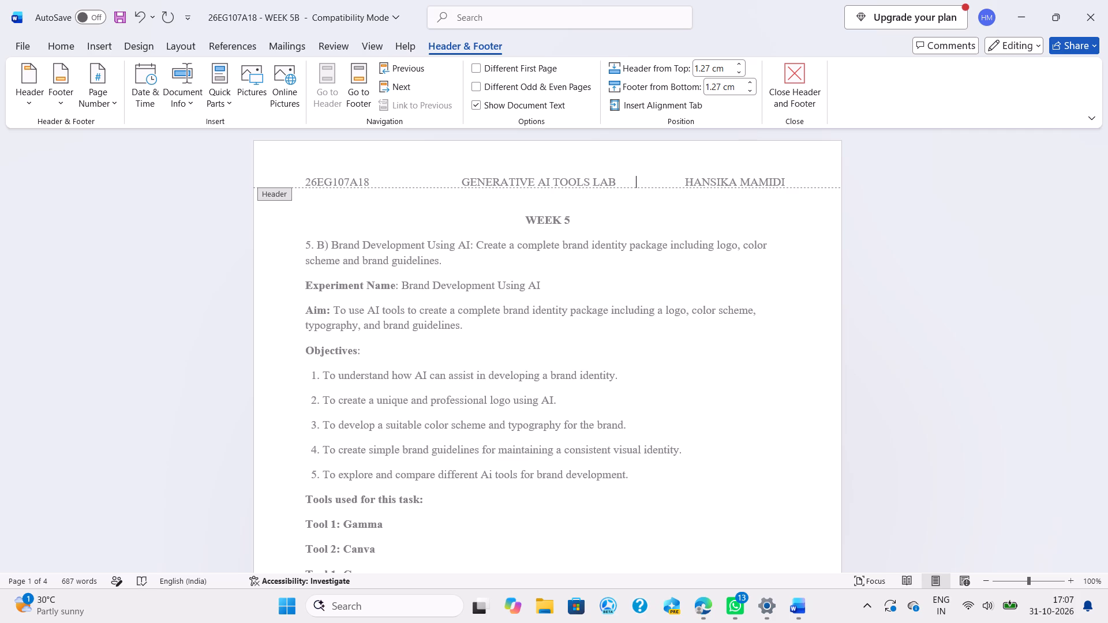
{"action": "double_click", "coordinate": [643, 207]}
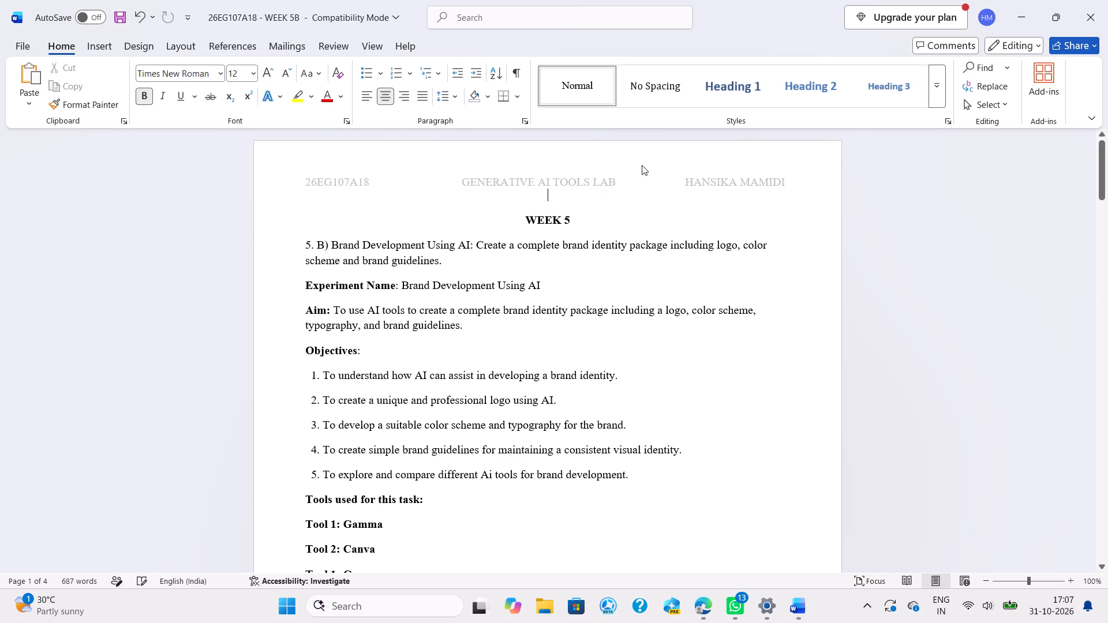
Recolor the whole header line with the darkest grey shade of the white theme color.
{"action": "double_click", "coordinate": [642, 165]}
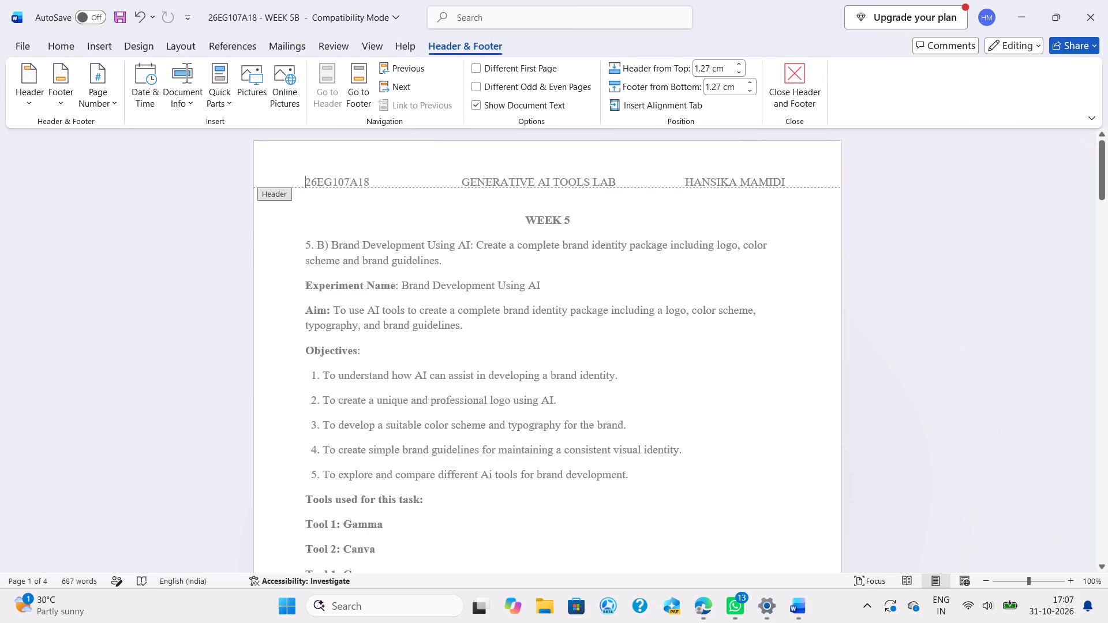
{"action": "left_click_drag", "start_coordinate": [308, 177], "coordinate": [785, 178]}
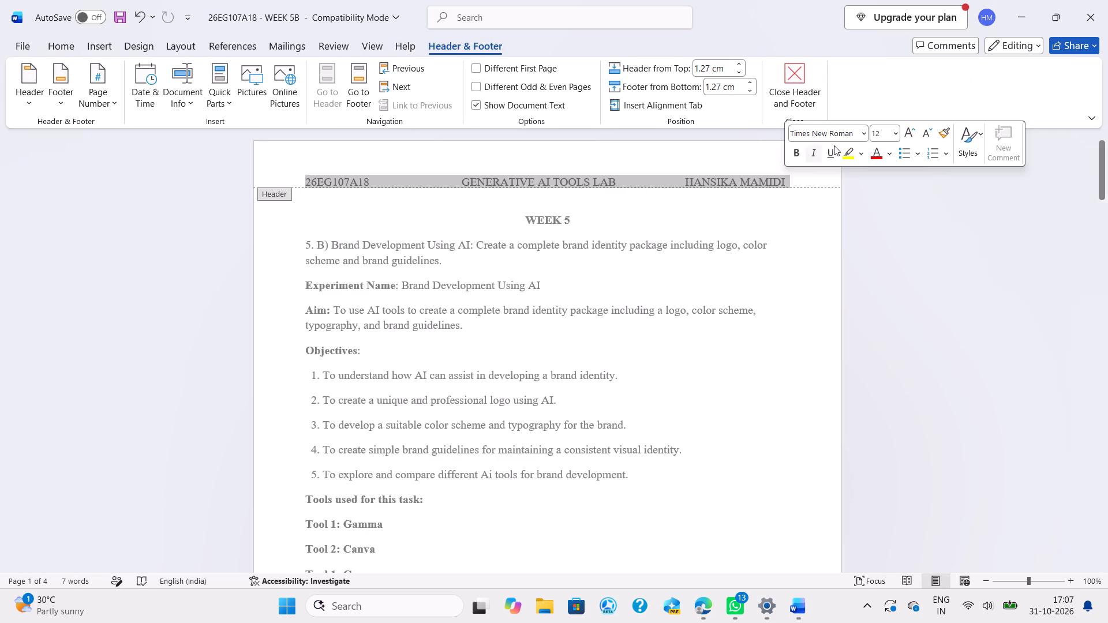
{"action": "left_click", "coordinate": [884, 152]}
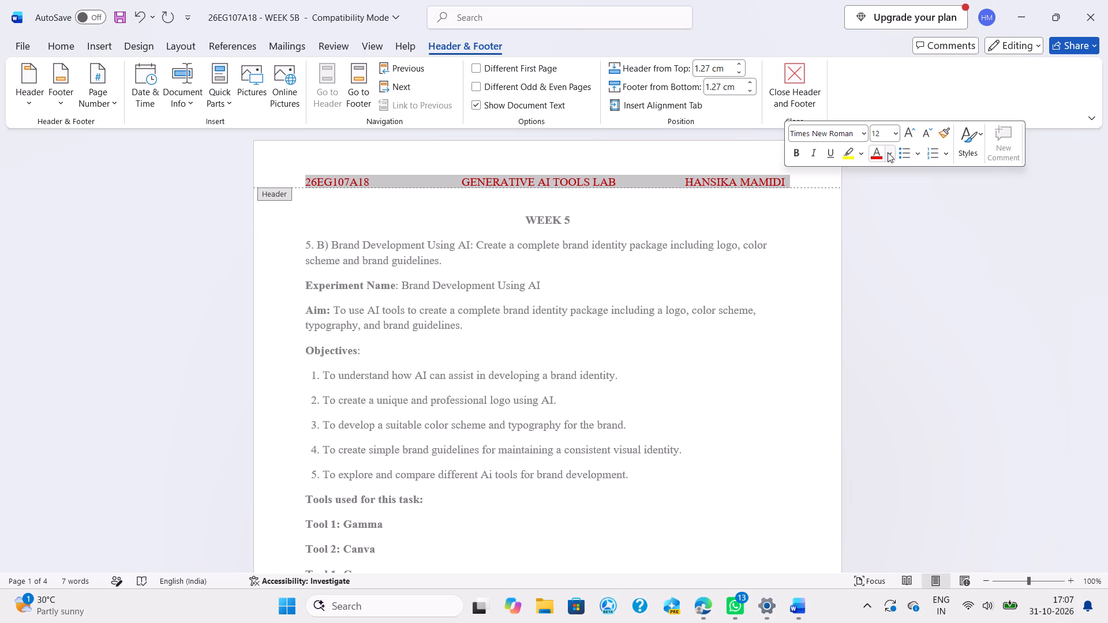
{"action": "left_click", "coordinate": [890, 153]}
{"action": "left_click", "coordinate": [879, 351]}
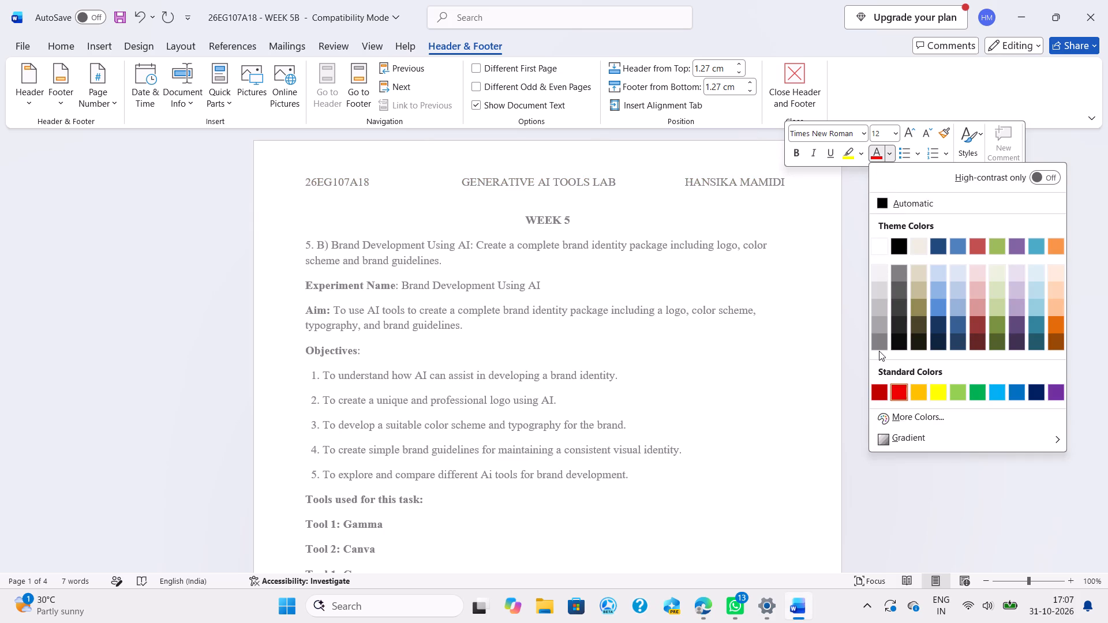
{"action": "left_click", "coordinate": [877, 346]}
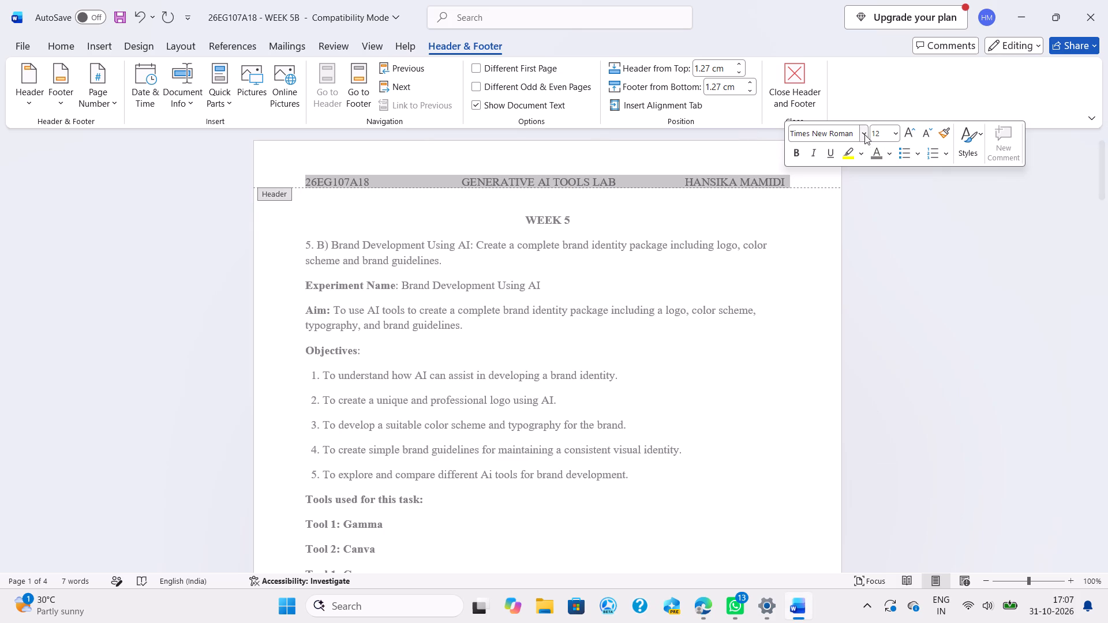
Set the header line's font size to 16.
{"action": "left_click", "coordinate": [899, 136]}
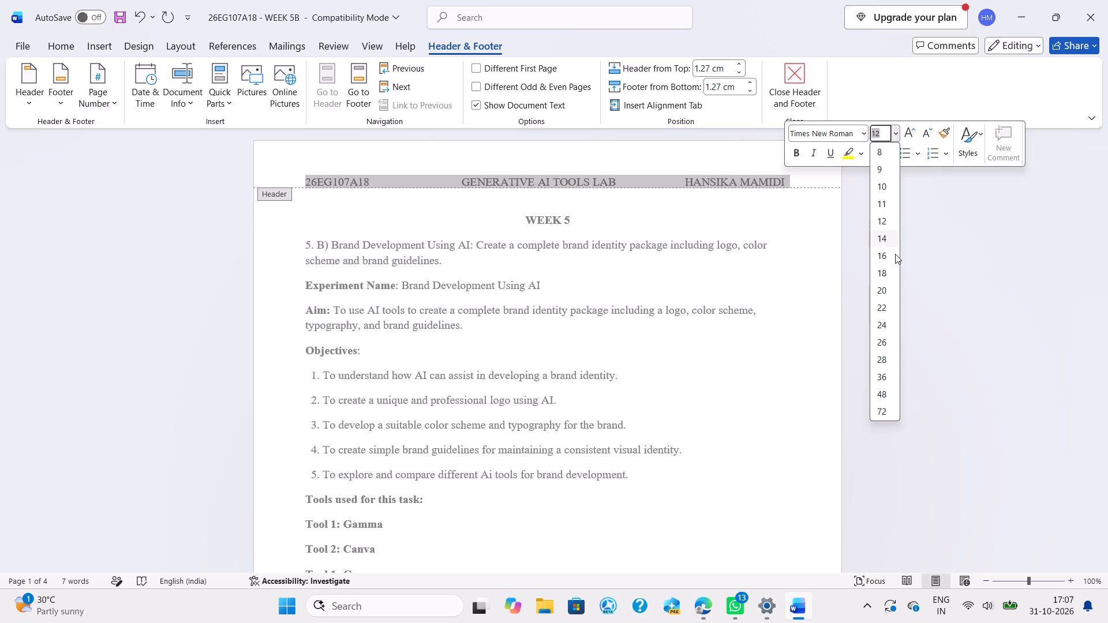
{"action": "left_click", "coordinate": [891, 256]}
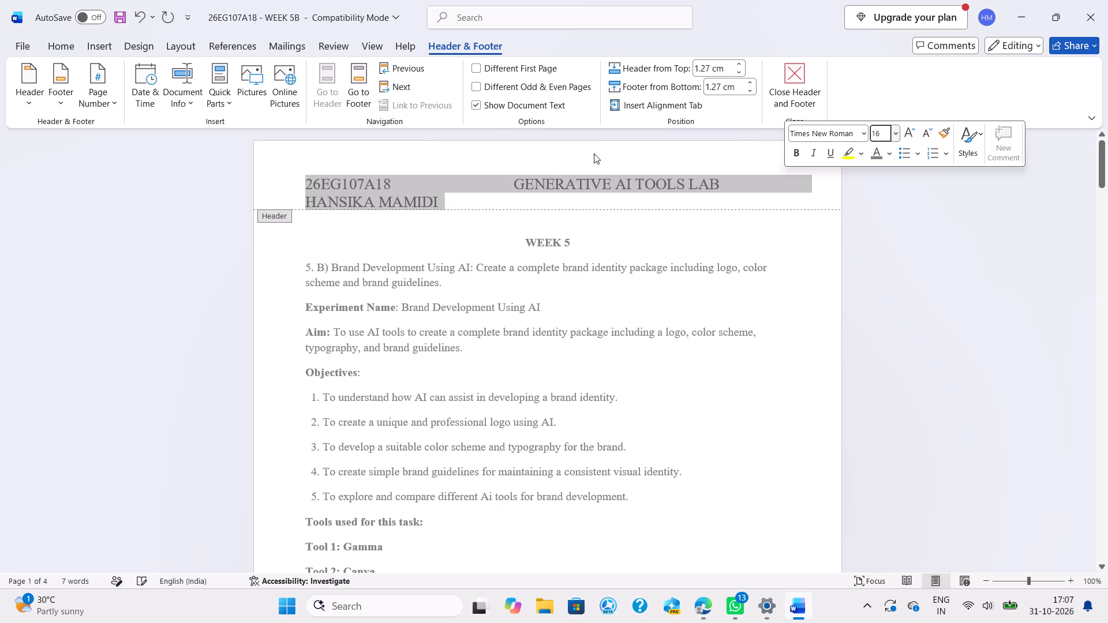
Delete the surplus spaces between the header title and the student name, leaving only a small gap.
{"action": "left_click", "coordinate": [798, 187]}
{"action": "left_click", "coordinate": [808, 183]}
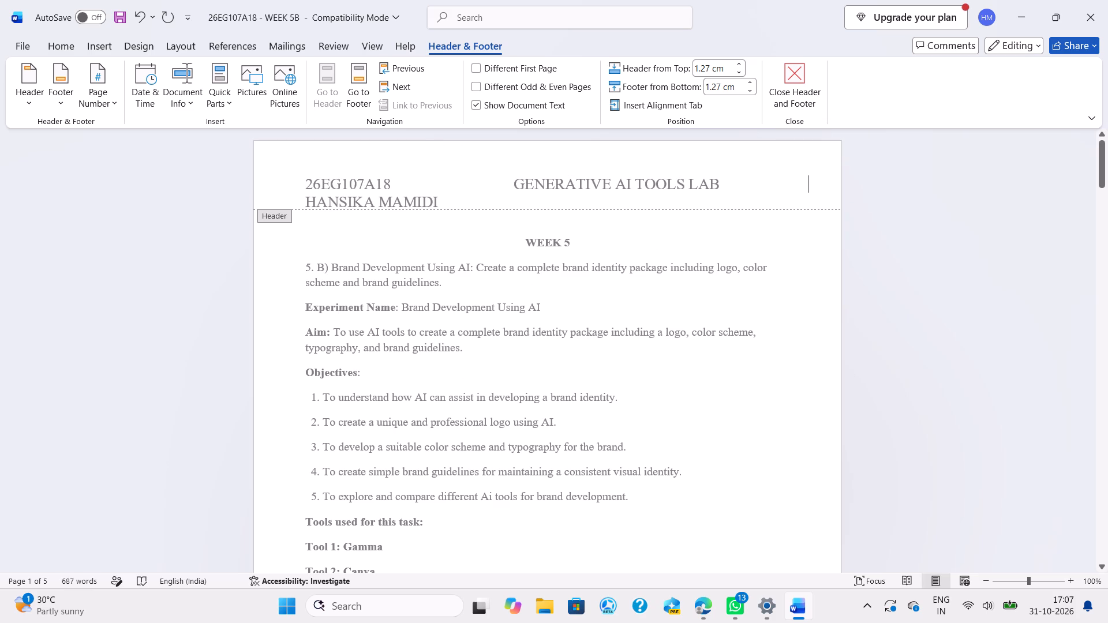
{"action": "key", "text": "BackSpace"}
{"action": "key", "text": "BackSpace"}
{"action": "key", "text": "BackSpace"}
{"action": "key", "text": "BackSpace"}
{"action": "key", "text": "BackSpace"}
{"action": "key", "text": "BackSpace"}
{"action": "key", "text": "BackSpace"}
{"action": "key", "text": "BackSpace"}
{"action": "key", "text": "BackSpace"}
{"action": "key", "text": "BackSpace"}
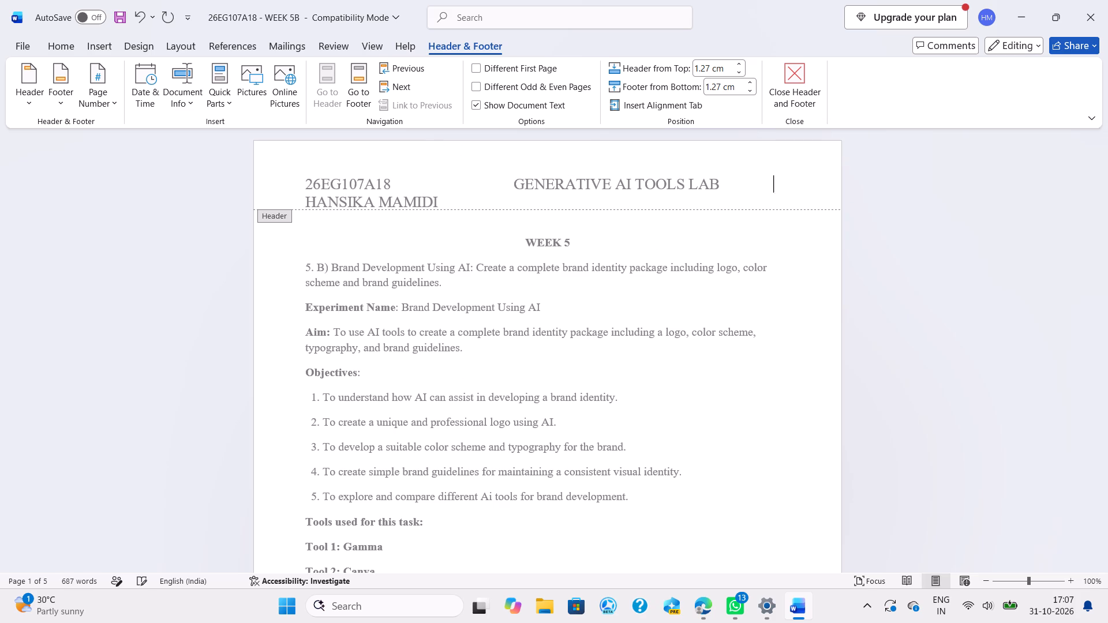
{"action": "key", "text": "BackSpace"}
{"action": "key", "text": "BackSpace"}
{"action": "key", "text": "BackSpace"}
{"action": "key", "text": "BackSpace"}
{"action": "key", "text": "BackSpace"}
{"action": "key", "text": "BackSpace"}
{"action": "key", "text": "BackSpace"}
{"action": "key", "text": "BackSpace"}
{"action": "key", "text": "BackSpace"}
{"action": "key", "text": "BackSpace"}
{"action": "key", "text": "BackSpace"}
{"action": "key", "text": "BackSpace"}
Delete the surplus spaces between the roll number and the title until the whole header fits on one line.
{"action": "left_click", "coordinate": [501, 186]}
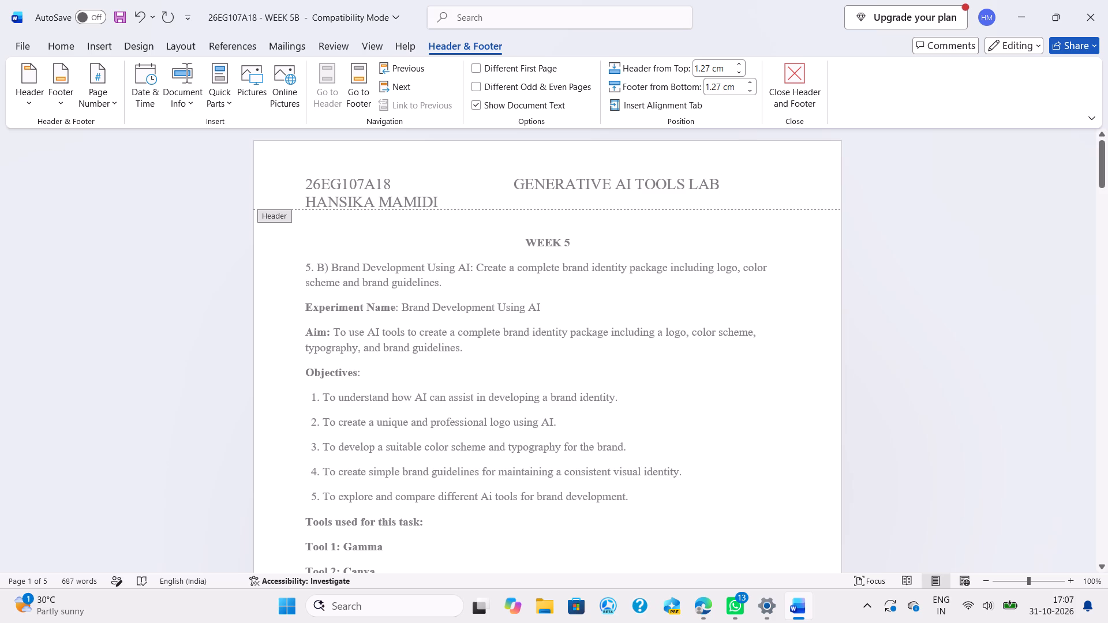
{"action": "key", "text": "BackSpace"}
{"action": "key", "text": "BackSpace"}
{"action": "key", "text": "BackSpace"}
{"action": "key", "text": "BackSpace"}
{"action": "key", "text": "BackSpace"}
{"action": "key", "text": "BackSpace"}
{"action": "key", "text": "BackSpace"}
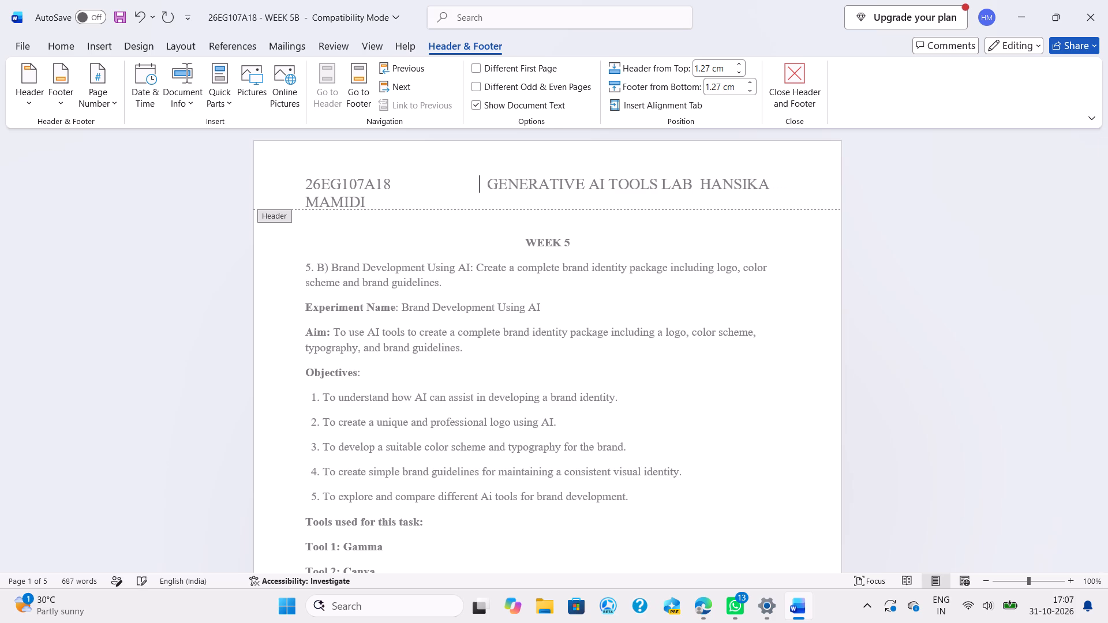
{"action": "key", "text": "BackSpace"}
{"action": "key", "text": "BackSpace"}
{"action": "key", "text": "BackSpace"}
{"action": "key", "text": "BackSpace"}
{"action": "key", "text": "BackSpace"}
{"action": "key", "text": "BackSpace"}
{"action": "key", "text": "BackSpace"}
{"action": "key", "text": "BackSpace"}
{"action": "key", "text": "BackSpace"}
{"action": "key", "text": "BackSpace"}
{"action": "key", "text": "BackSpace"}
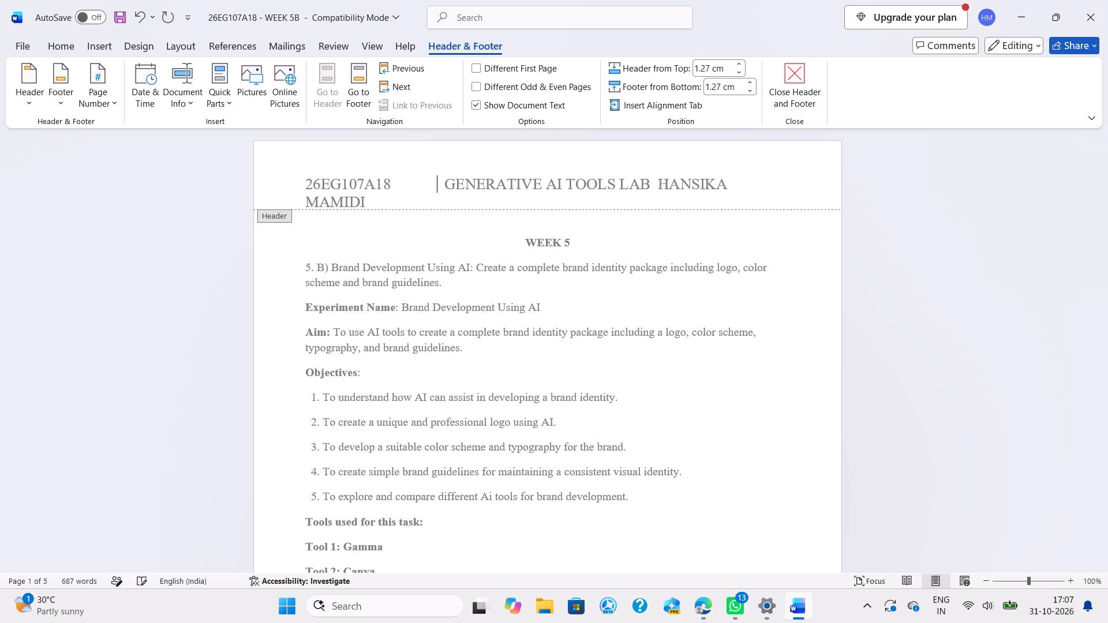
{"action": "key", "text": "BackSpace"}
{"action": "key", "text": "BackSpace"}
{"action": "key", "text": "BackSpace"}
{"action": "key", "text": "BackSpace"}
{"action": "key", "text": "BackSpace"}
{"action": "key", "text": "BackSpace"}
{"action": "key", "text": "BackSpace"}
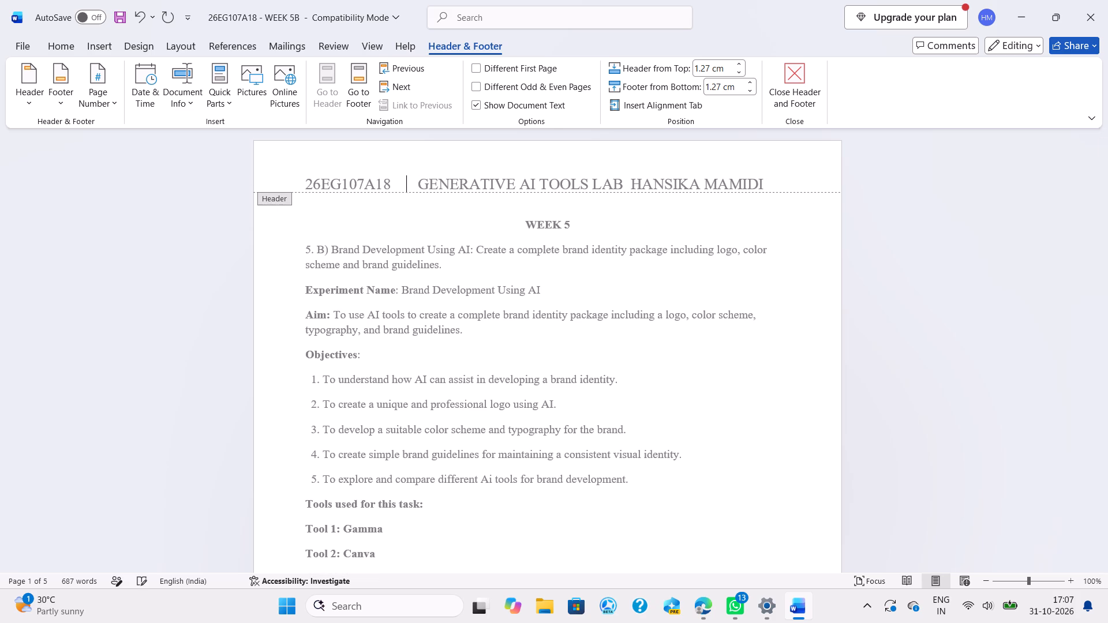
Add six spaces between the header title and the student name to even out the gaps.
{"action": "left_click", "coordinate": [628, 185]}
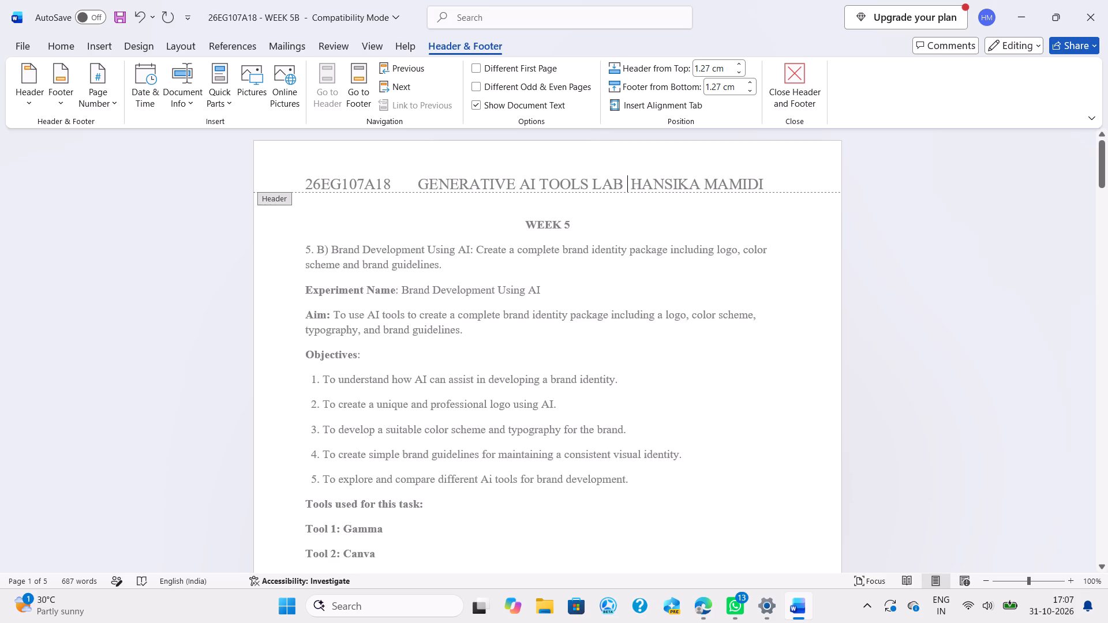
{"action": "key", "text": "space"}
{"action": "key", "text": "space"}
{"action": "key", "text": "space"}
{"action": "key", "text": "space"}
{"action": "key", "text": "space"}
{"action": "key", "text": "space"}
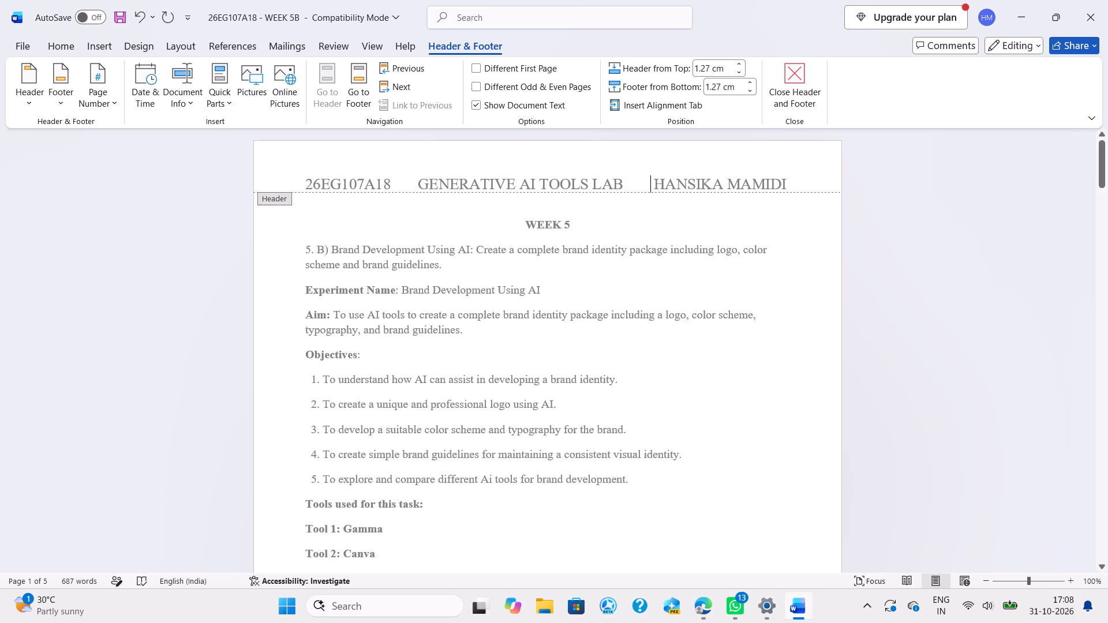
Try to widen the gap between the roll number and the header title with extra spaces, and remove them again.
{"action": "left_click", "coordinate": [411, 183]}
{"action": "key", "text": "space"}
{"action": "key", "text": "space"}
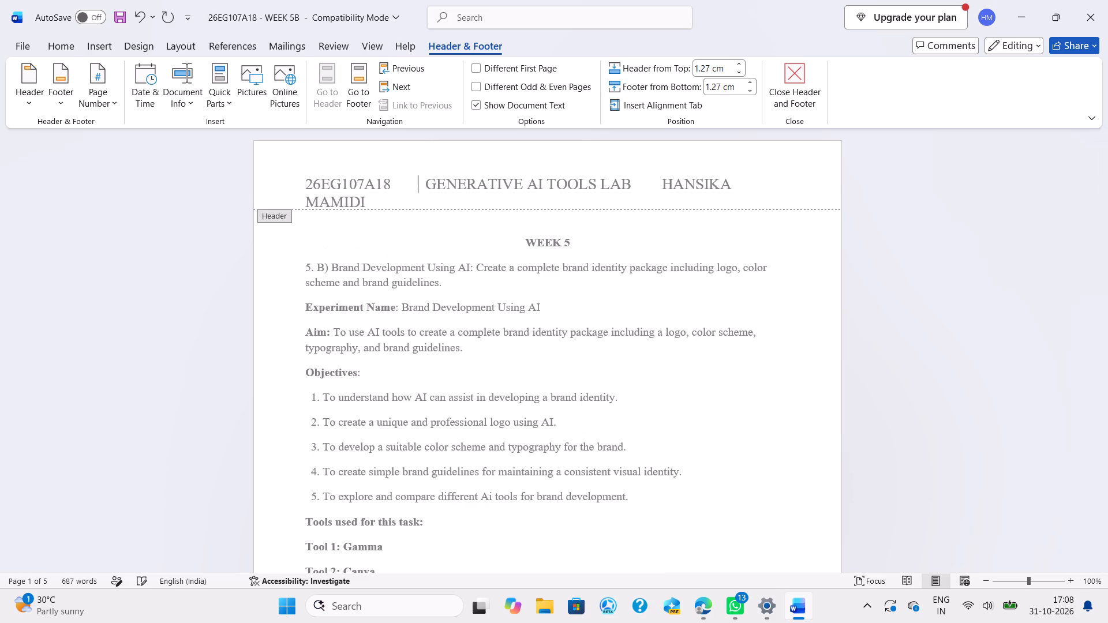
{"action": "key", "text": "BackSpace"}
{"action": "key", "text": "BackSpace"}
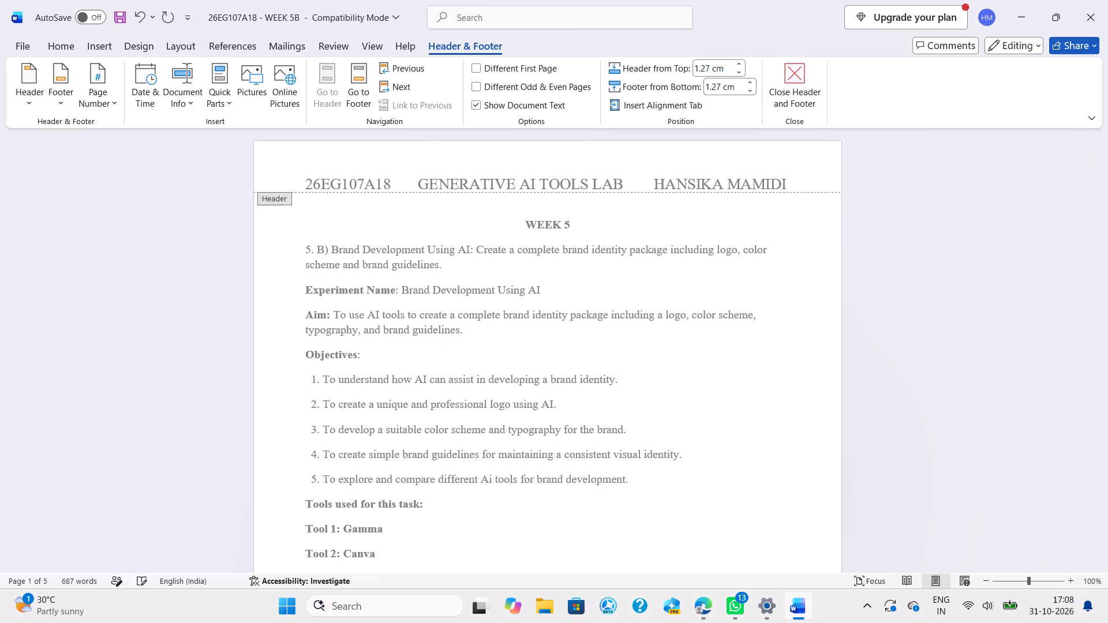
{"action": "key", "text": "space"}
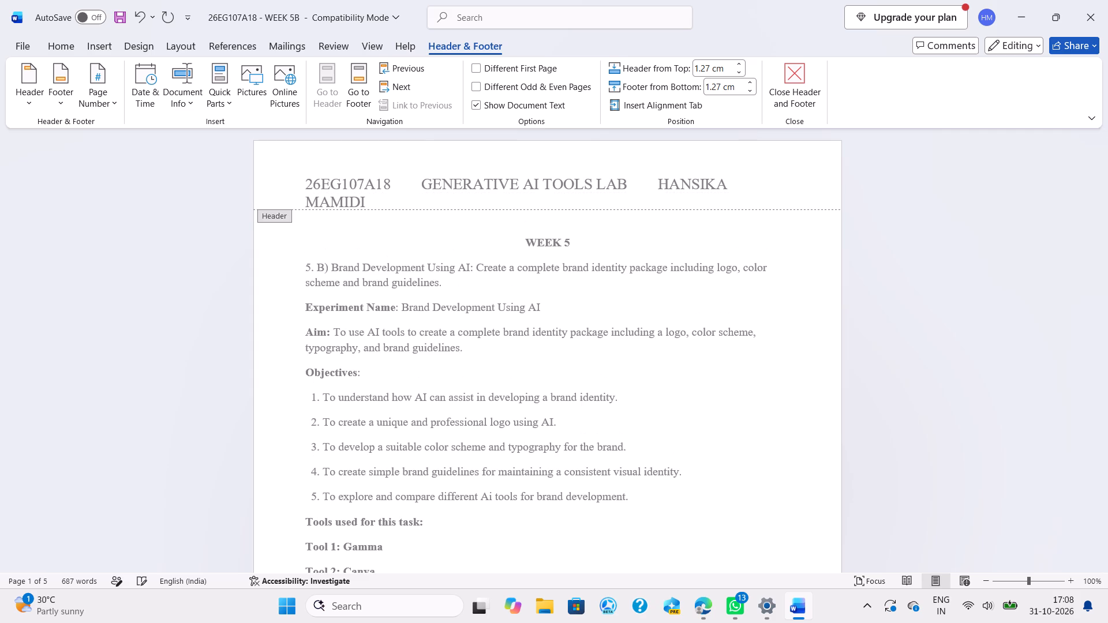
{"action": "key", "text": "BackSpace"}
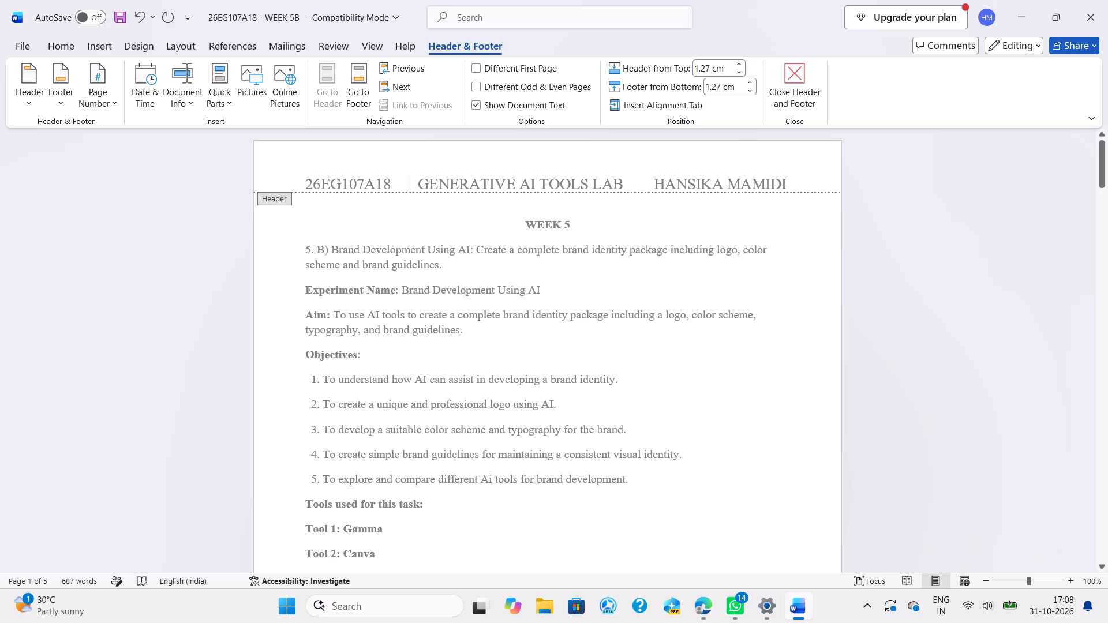
Leave the page header and set the centred WEEK 5 heading to font size 16.
{"action": "left_click_drag", "start_coordinate": [306, 182], "coordinate": [770, 174]}
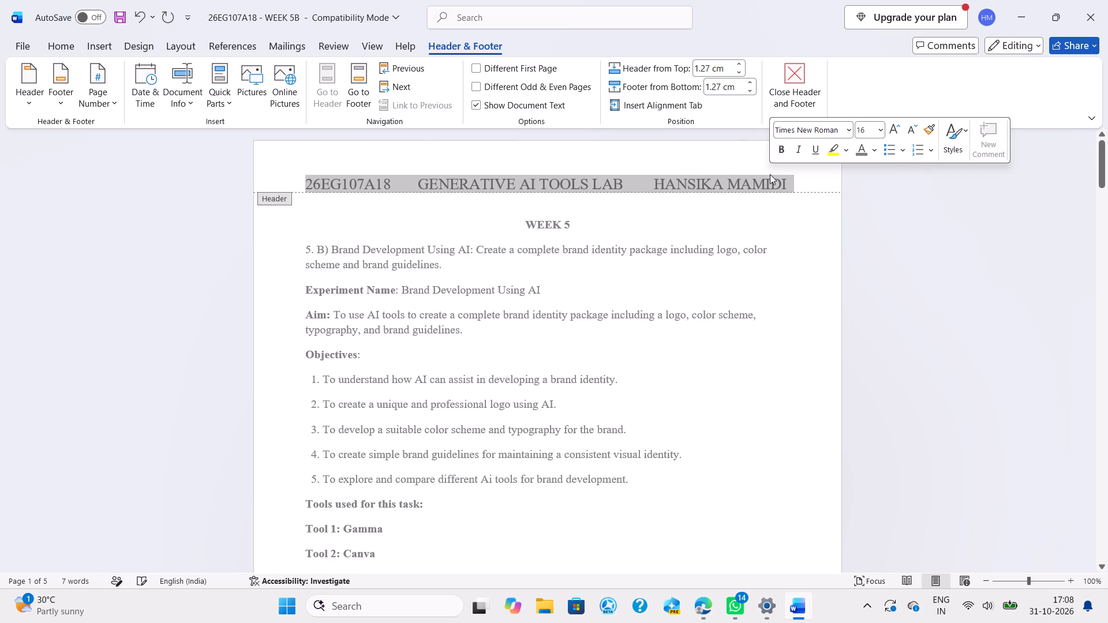
{"action": "double_click", "coordinate": [613, 223]}
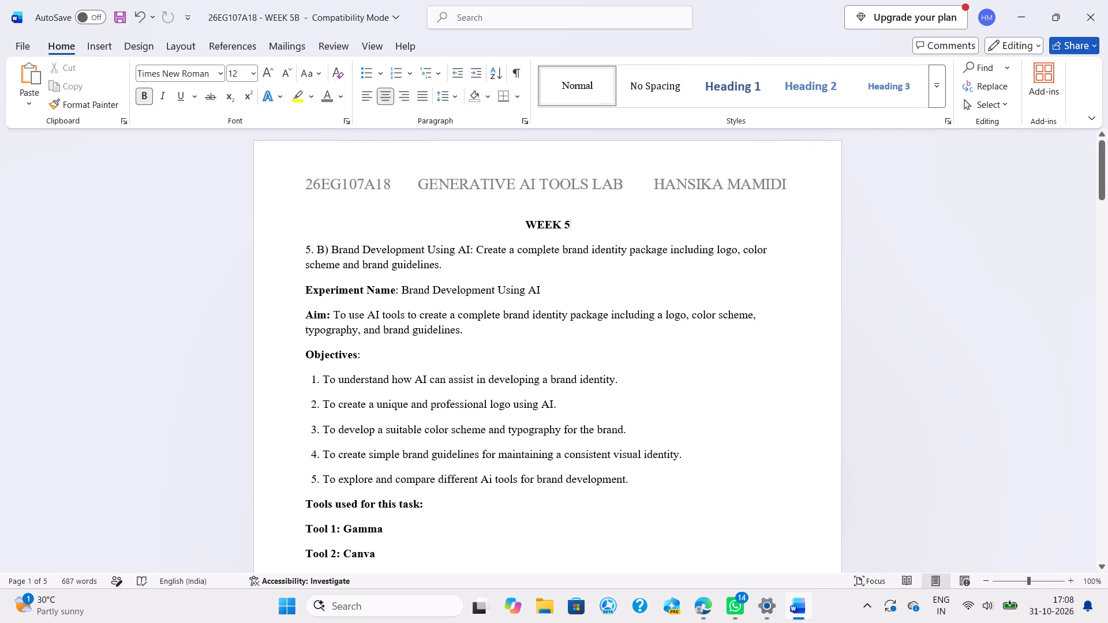
{"action": "left_click_drag", "start_coordinate": [521, 224], "coordinate": [587, 230]}
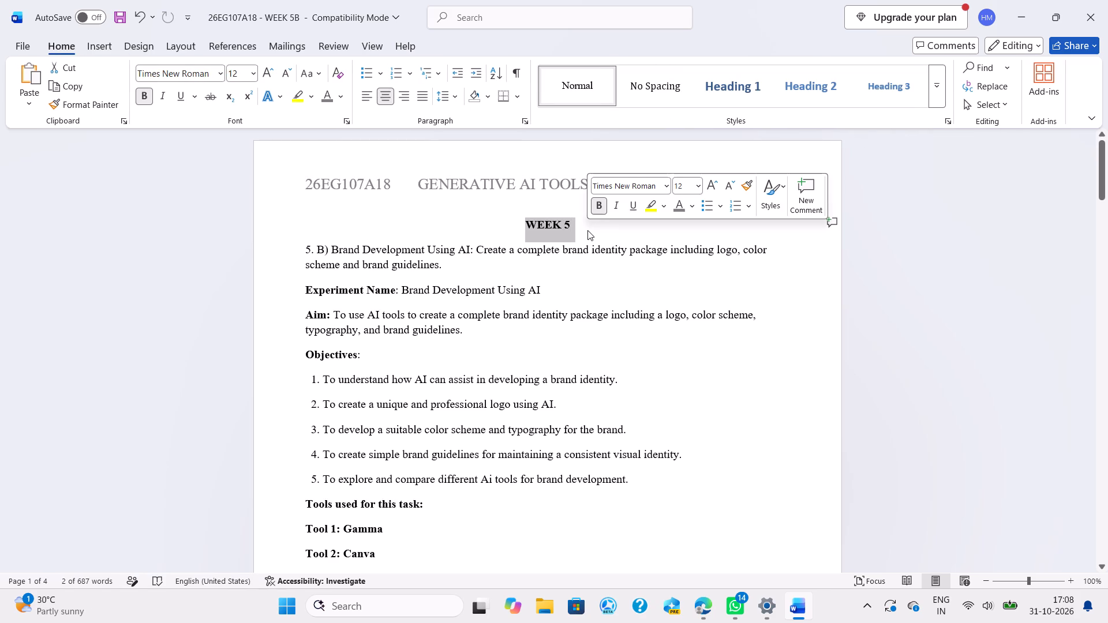
{"action": "left_click", "coordinate": [701, 185]}
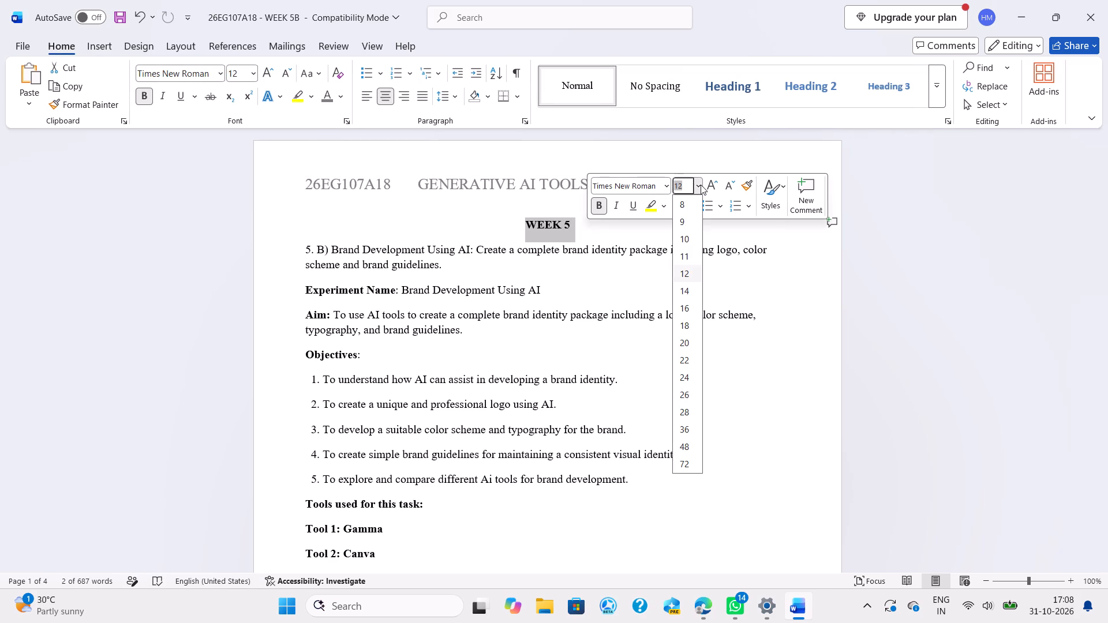
{"action": "left_click", "coordinate": [695, 309]}
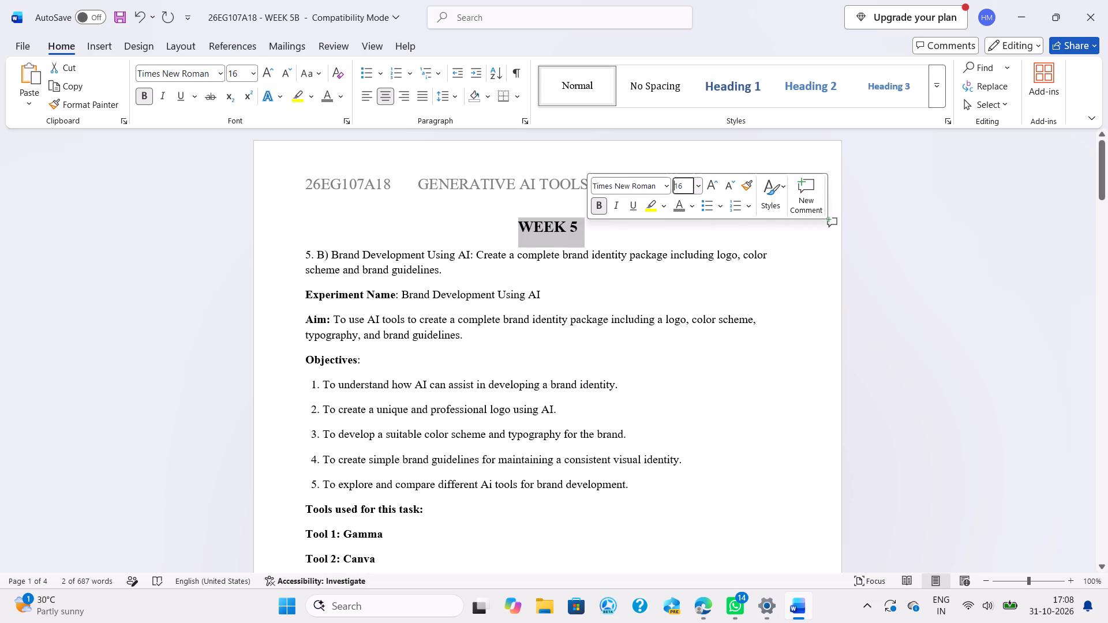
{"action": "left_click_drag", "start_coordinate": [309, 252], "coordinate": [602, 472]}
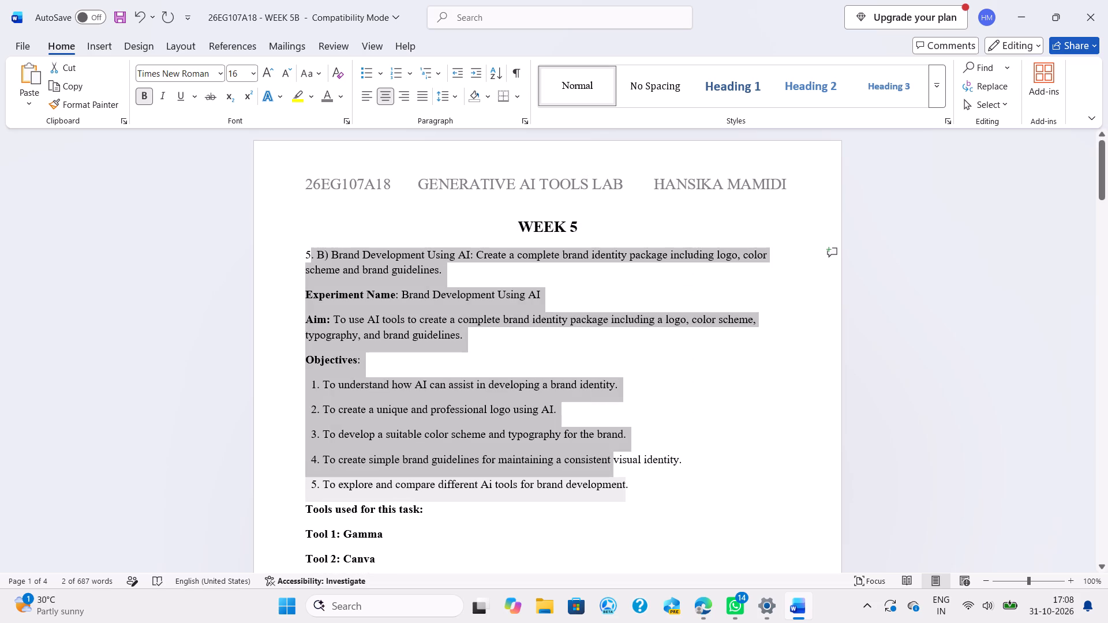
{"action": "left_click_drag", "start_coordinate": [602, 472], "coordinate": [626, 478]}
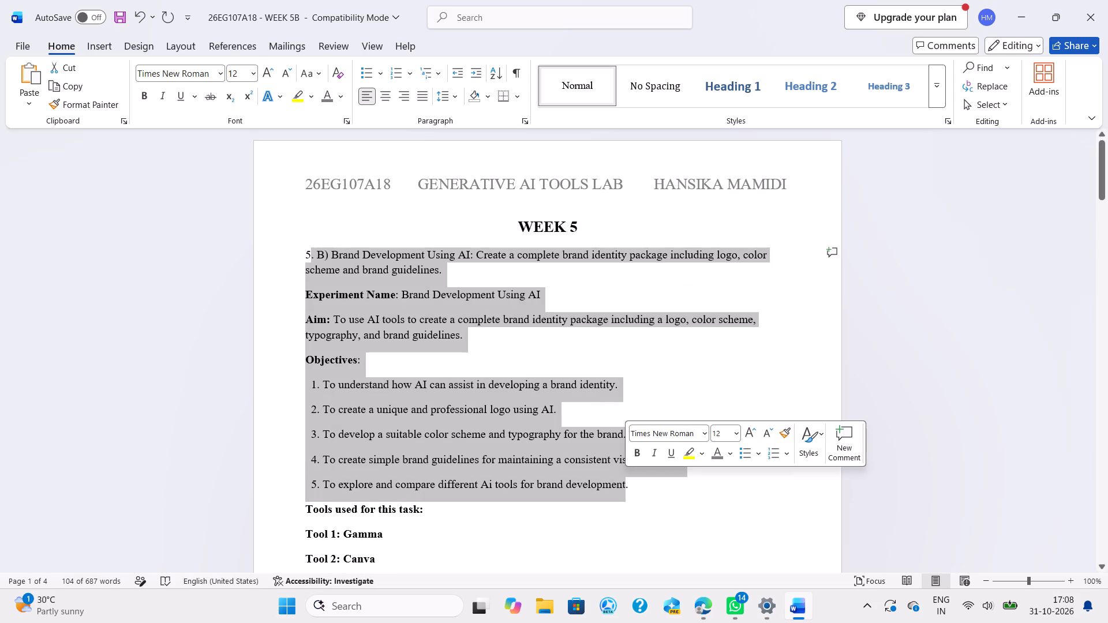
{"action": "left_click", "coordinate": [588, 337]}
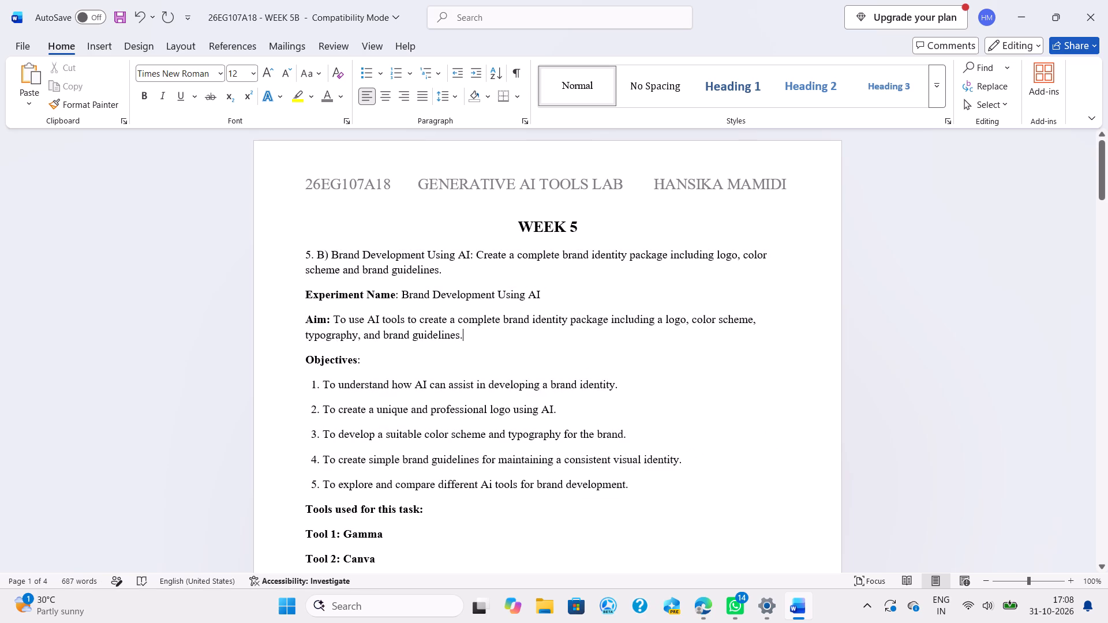
Make the lead-in "5. B) Brand Development Using AI:" bold and set its font size to 14.
{"action": "left_click_drag", "start_coordinate": [302, 253], "coordinate": [481, 253]}
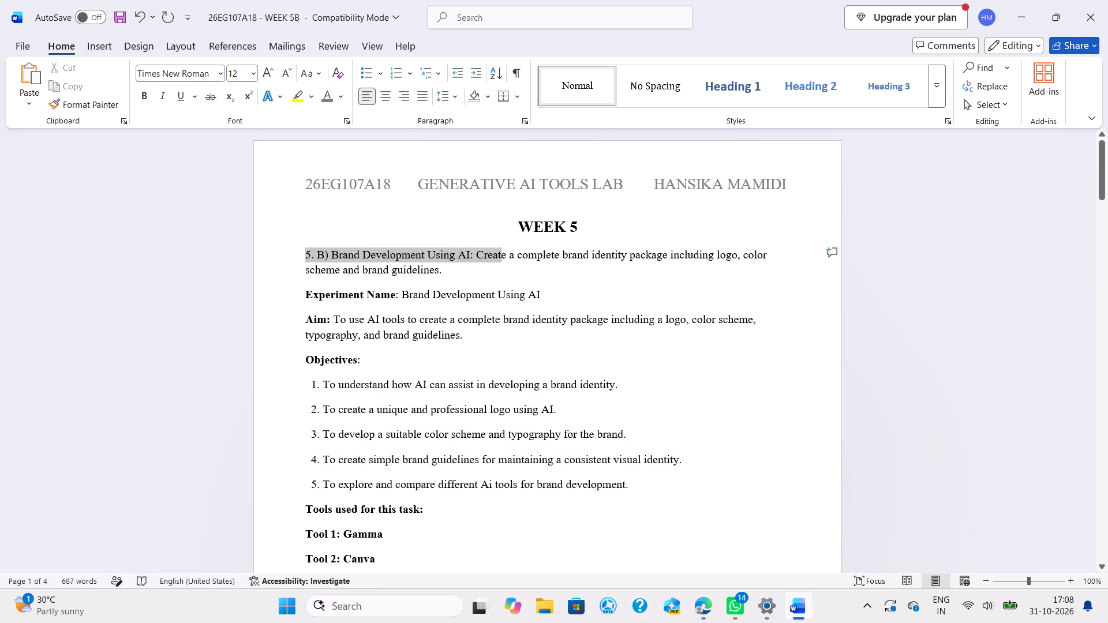
{"action": "left_click_drag", "start_coordinate": [481, 253], "coordinate": [474, 252]}
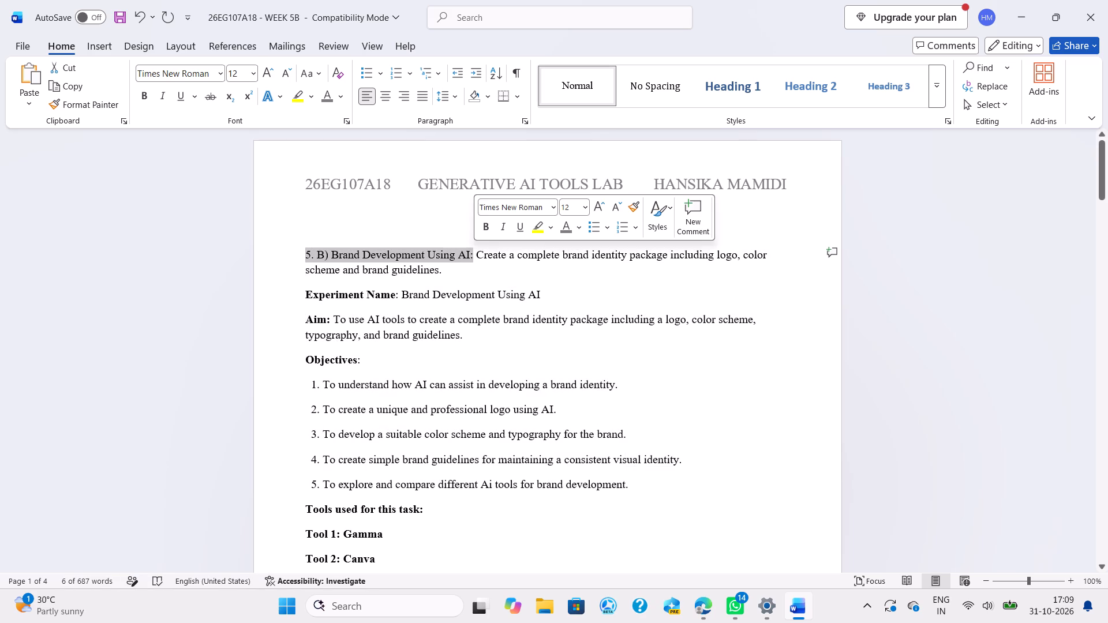
{"action": "left_click", "coordinate": [485, 228]}
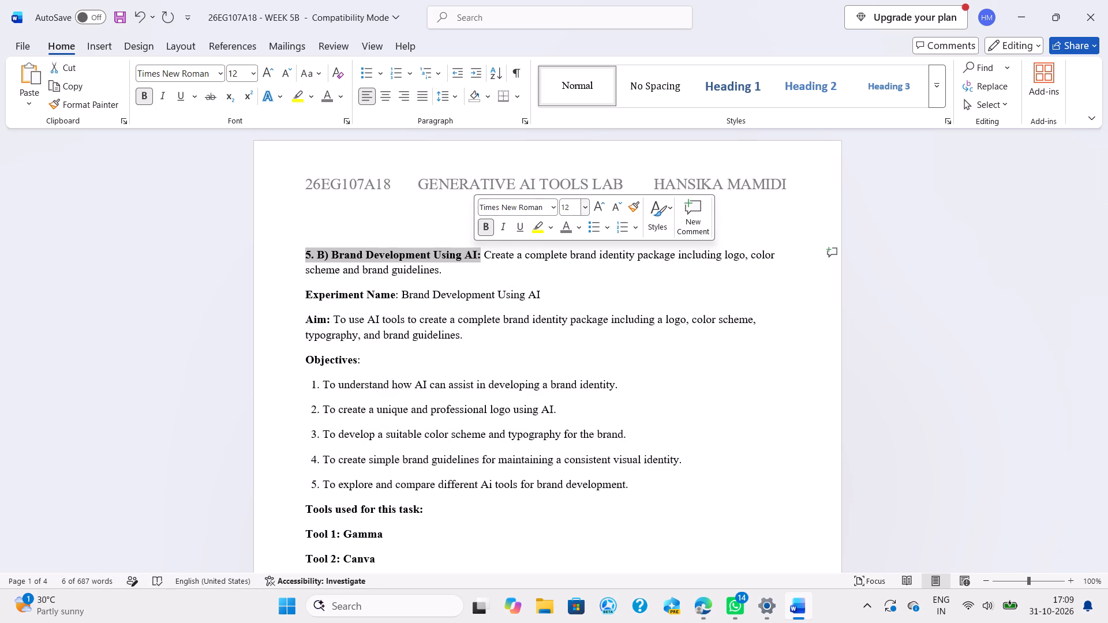
{"action": "left_click", "coordinate": [586, 208]}
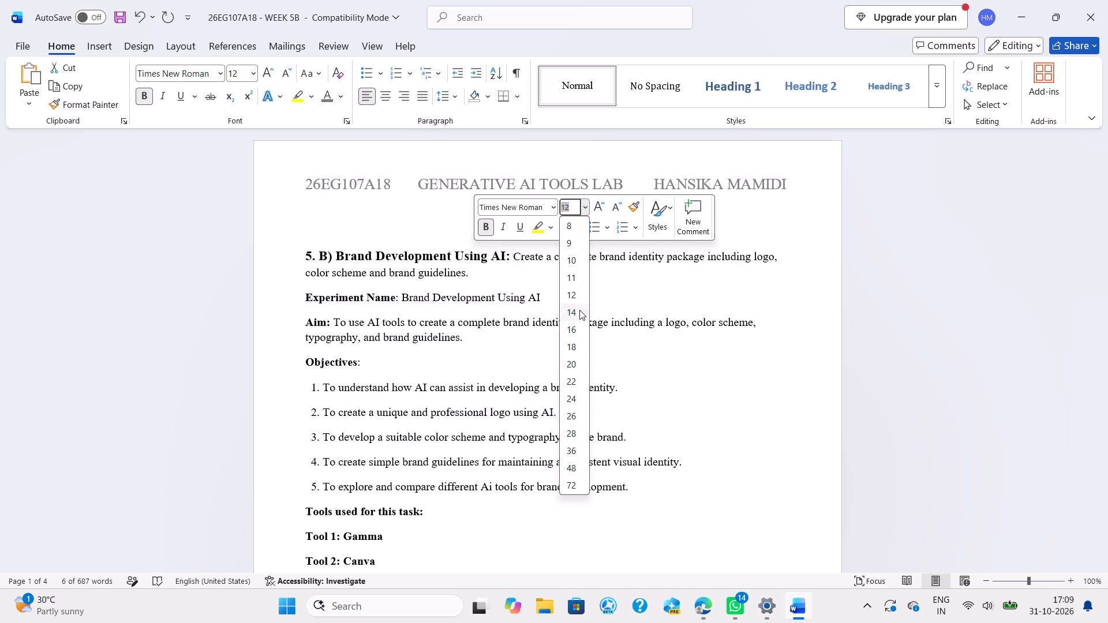
{"action": "left_click", "coordinate": [579, 310]}
Set the Experiment Name, Aim and Objectives labels, including their colons, to font size 14.
{"action": "left_click_drag", "start_coordinate": [303, 298], "coordinate": [399, 295]}
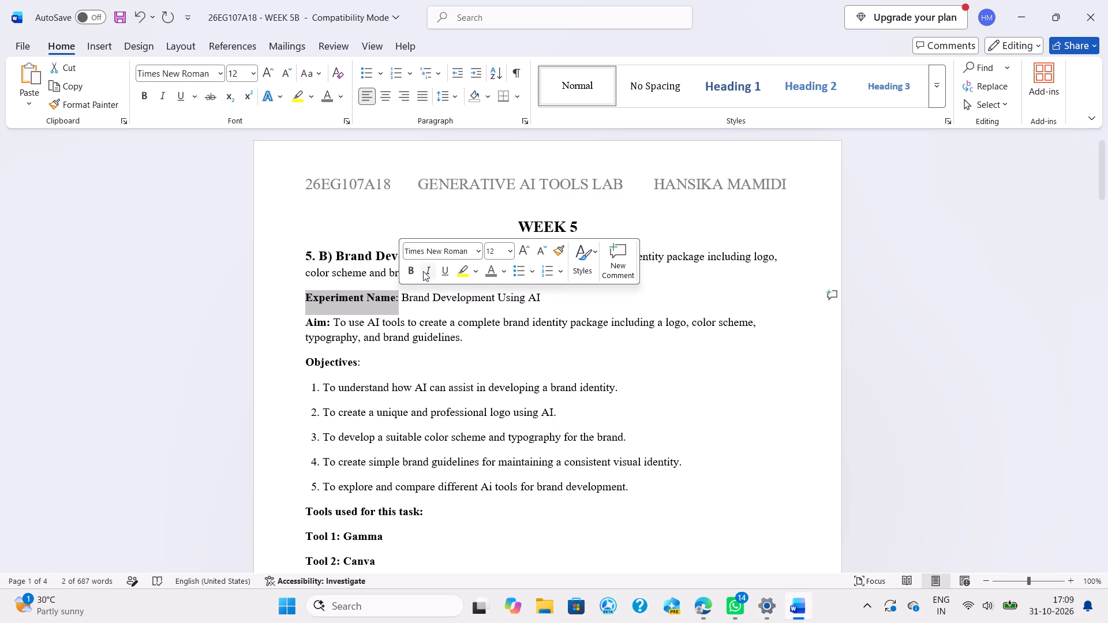
{"action": "left_click", "coordinate": [511, 254]}
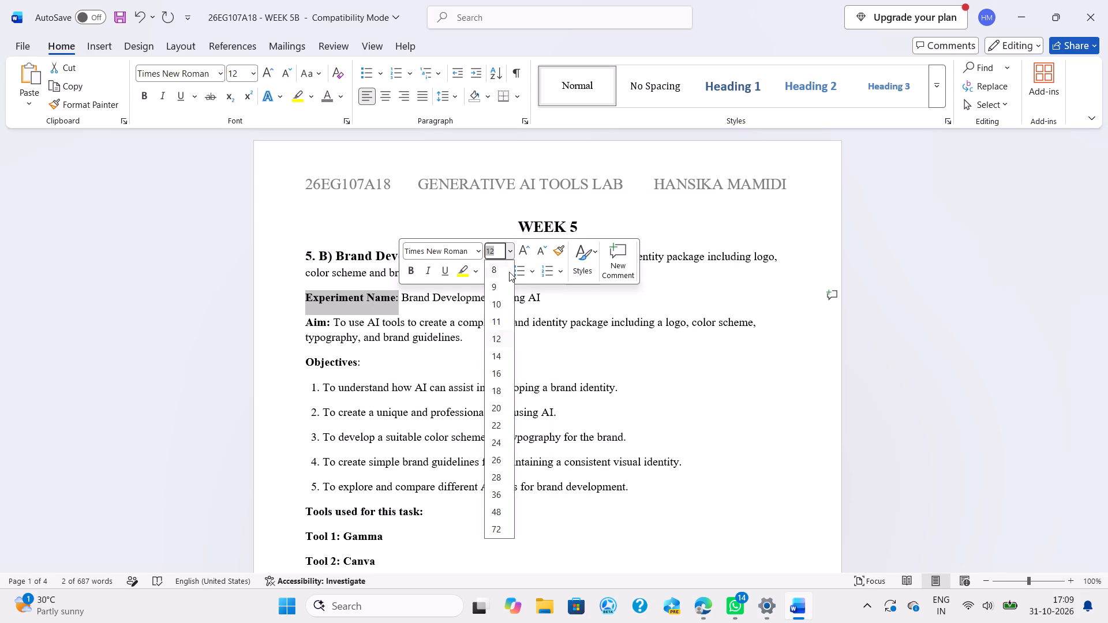
{"action": "left_click", "coordinate": [500, 362]}
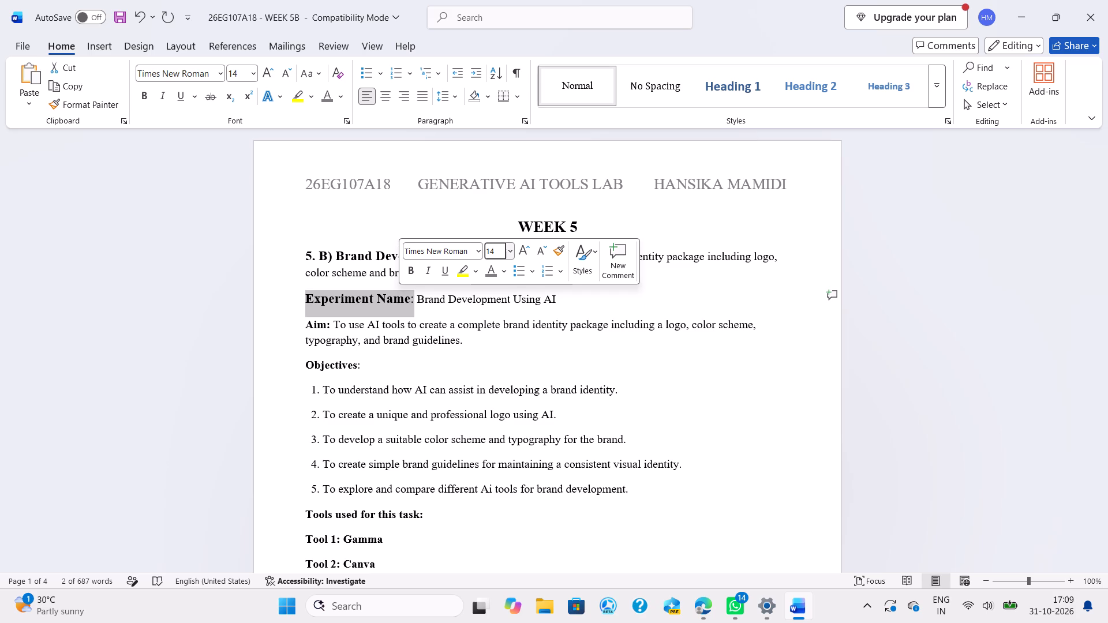
{"action": "left_click", "coordinate": [364, 369]}
{"action": "left_click_drag", "start_coordinate": [302, 324], "coordinate": [327, 325]}
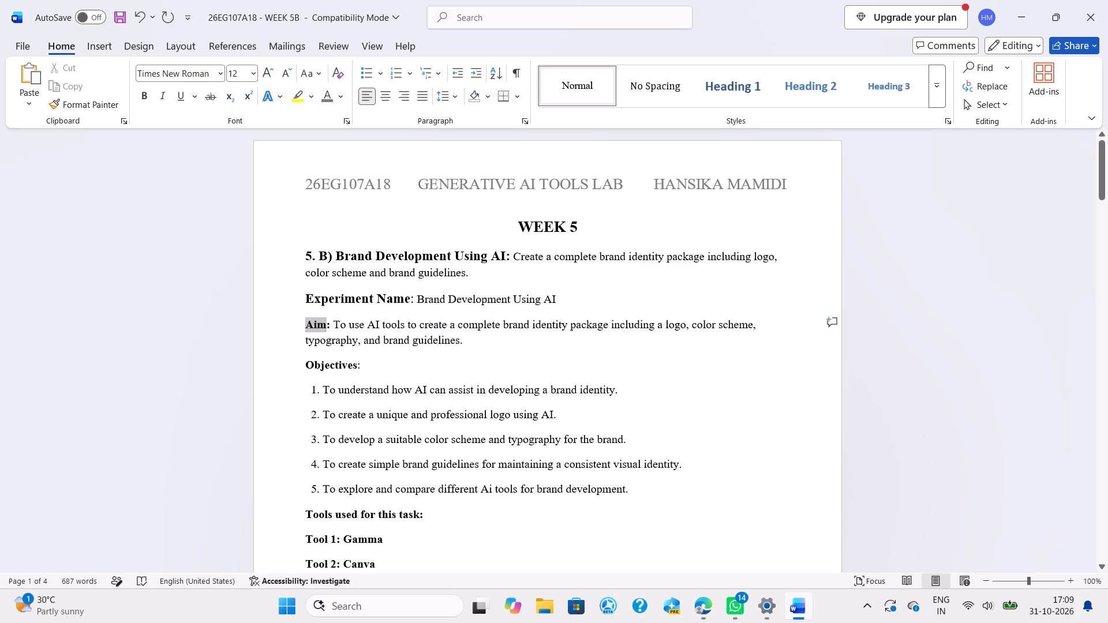
{"action": "left_click_drag", "start_coordinate": [327, 325], "coordinate": [330, 328]}
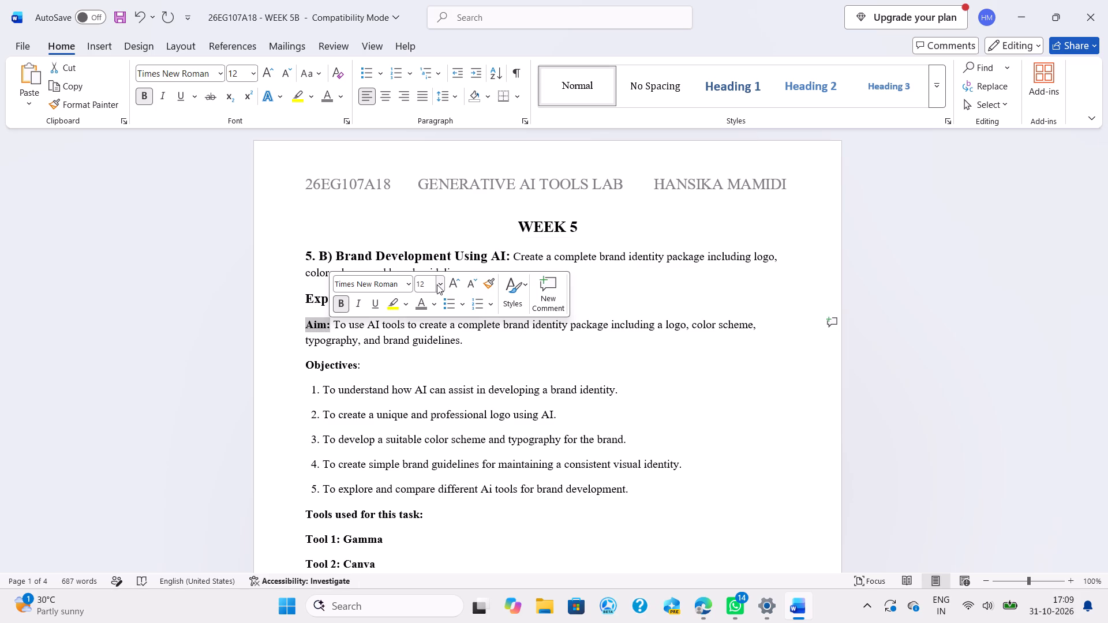
{"action": "left_click", "coordinate": [437, 284]}
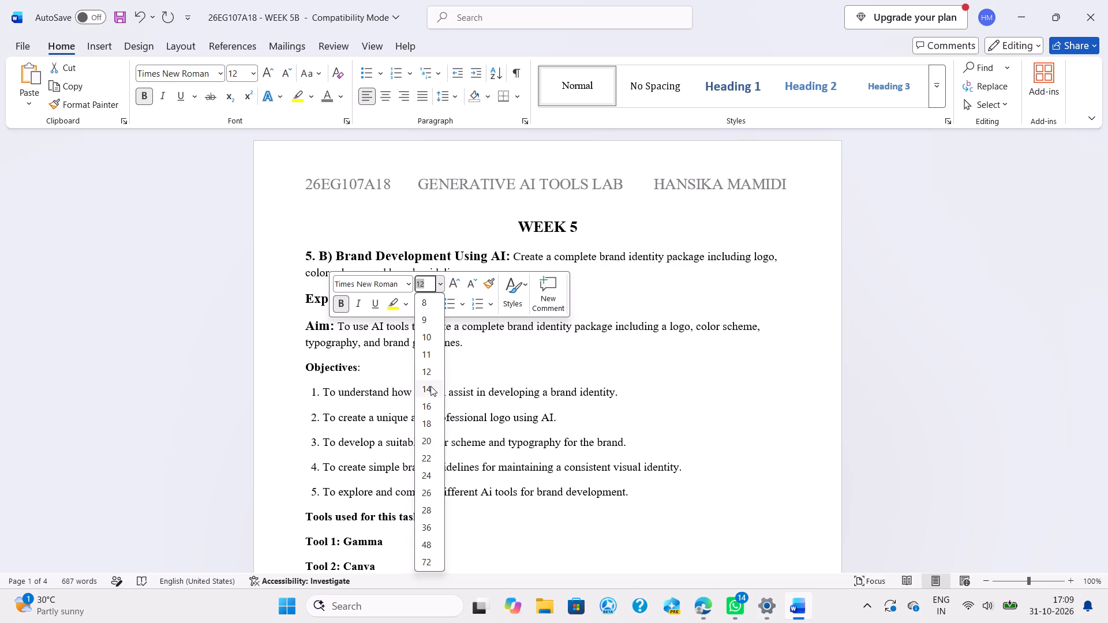
{"action": "left_click", "coordinate": [431, 386]}
{"action": "left_click_drag", "start_coordinate": [301, 373], "coordinate": [324, 373]}
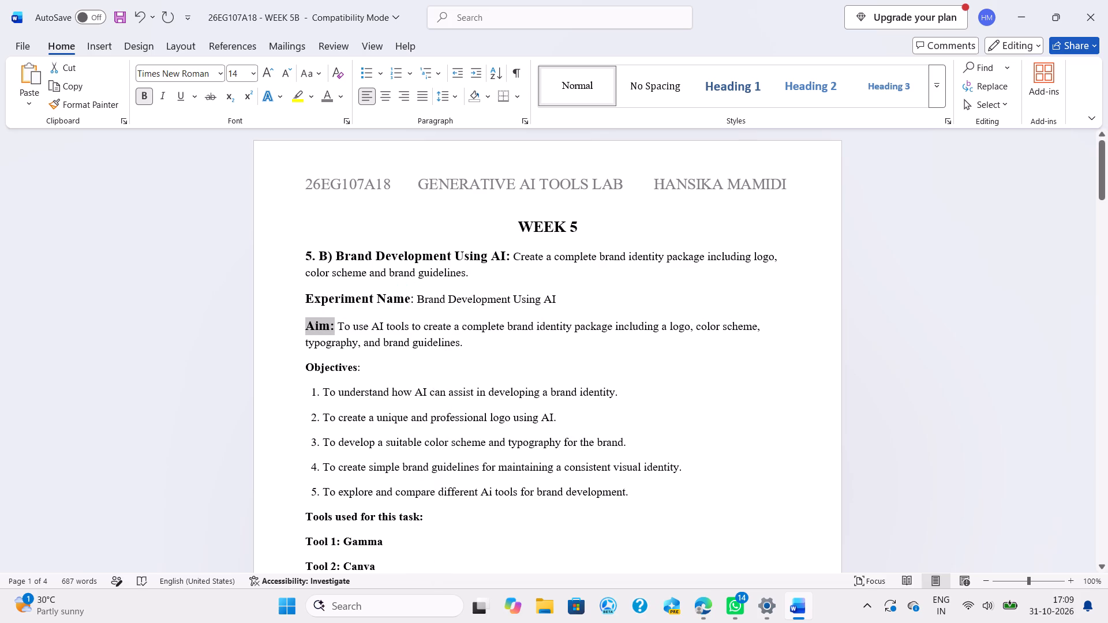
{"action": "left_click_drag", "start_coordinate": [324, 373], "coordinate": [366, 374]}
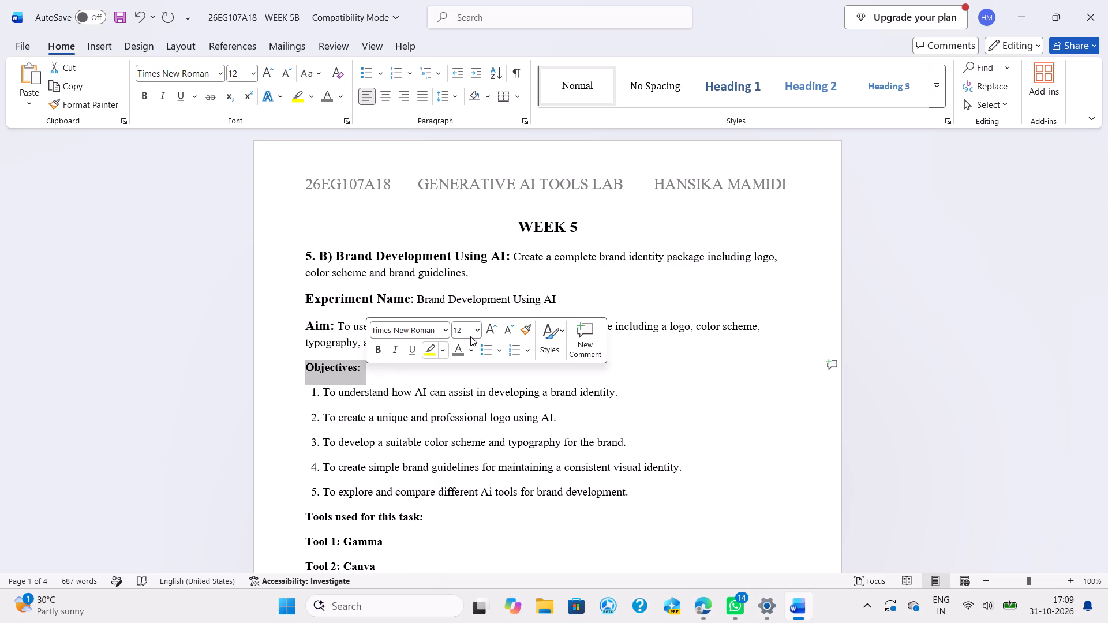
{"action": "left_click", "coordinate": [476, 333]}
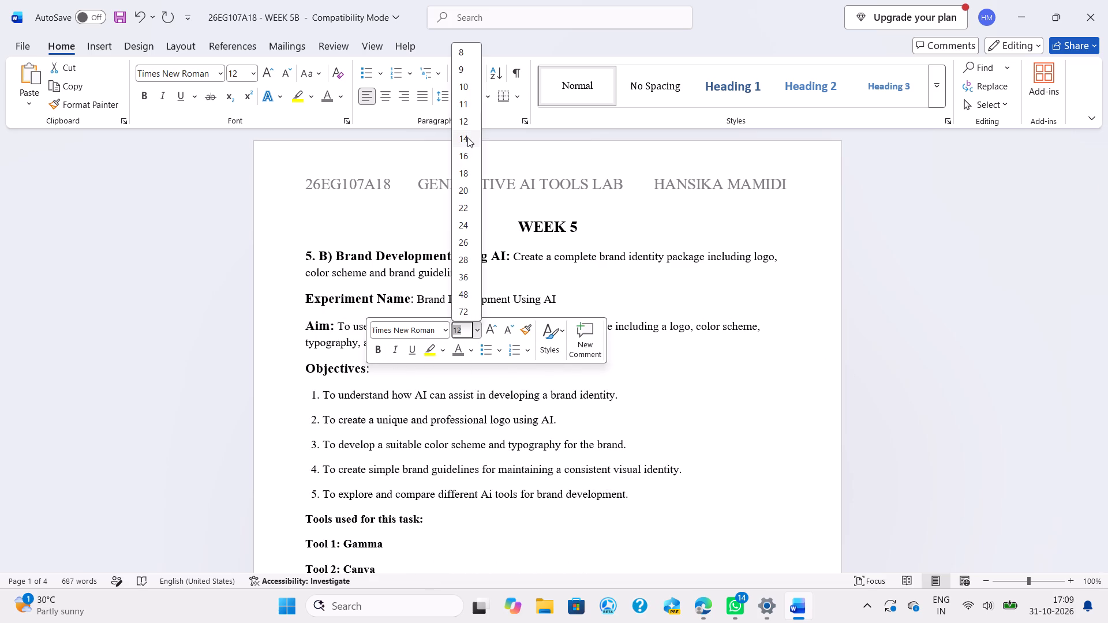
{"action": "left_click", "coordinate": [467, 138]}
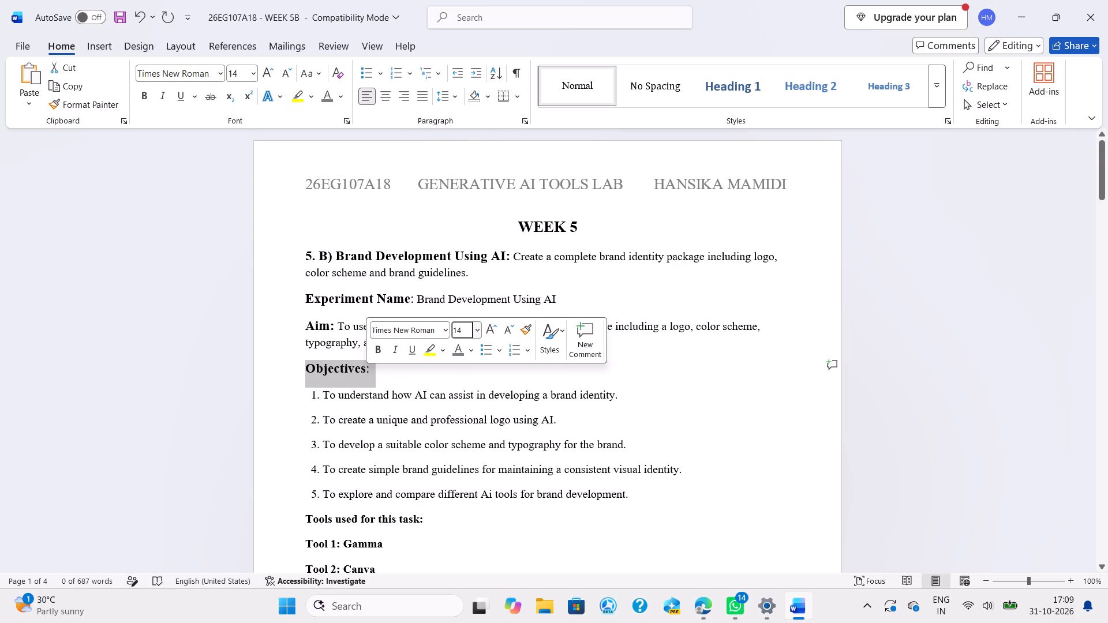
{"action": "left_click", "coordinate": [459, 395]}
Set the "Tools used for this task:" heading to font size 14.
{"action": "scroll", "coordinate": [459, 395], "scroll_direction": "down", "scroll_amount": 2}
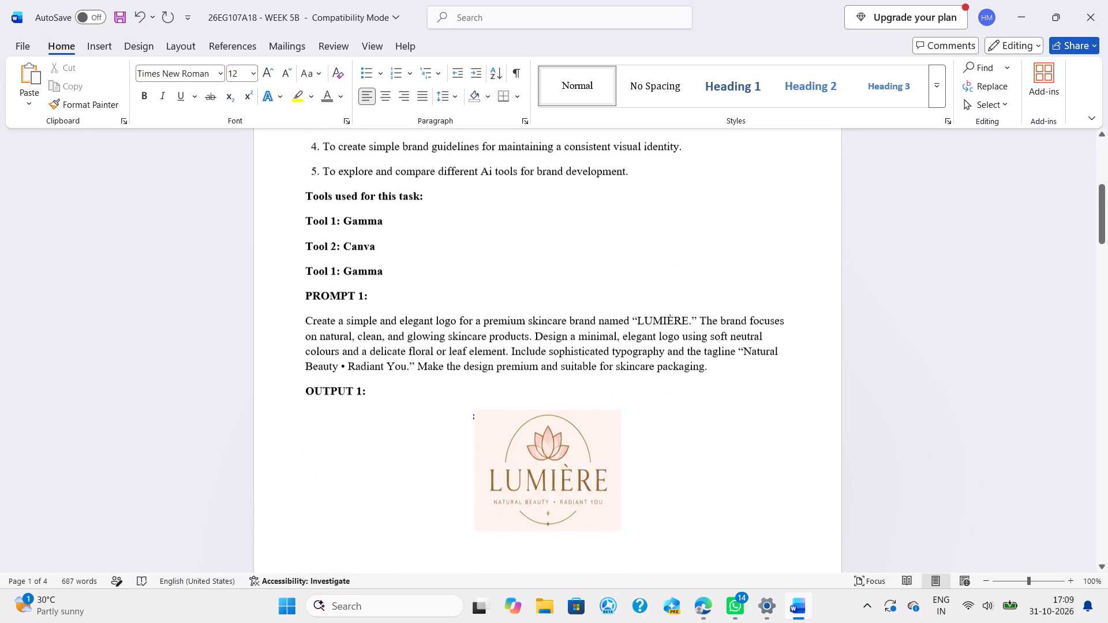
{"action": "left_click_drag", "start_coordinate": [308, 192], "coordinate": [354, 215]}
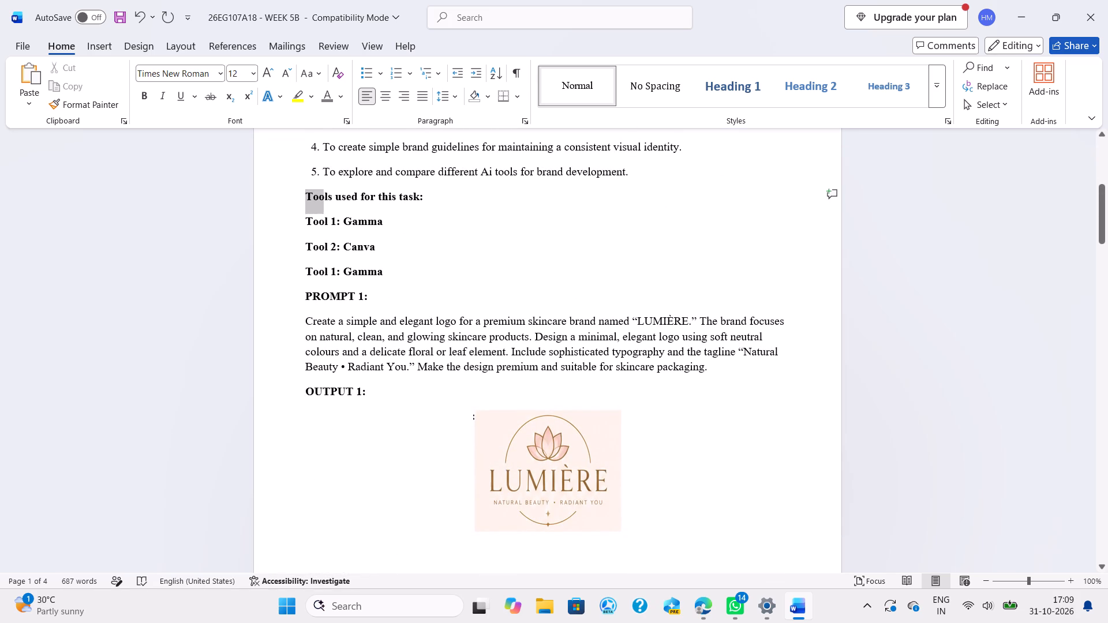
{"action": "left_click_drag", "start_coordinate": [354, 215], "coordinate": [425, 207]}
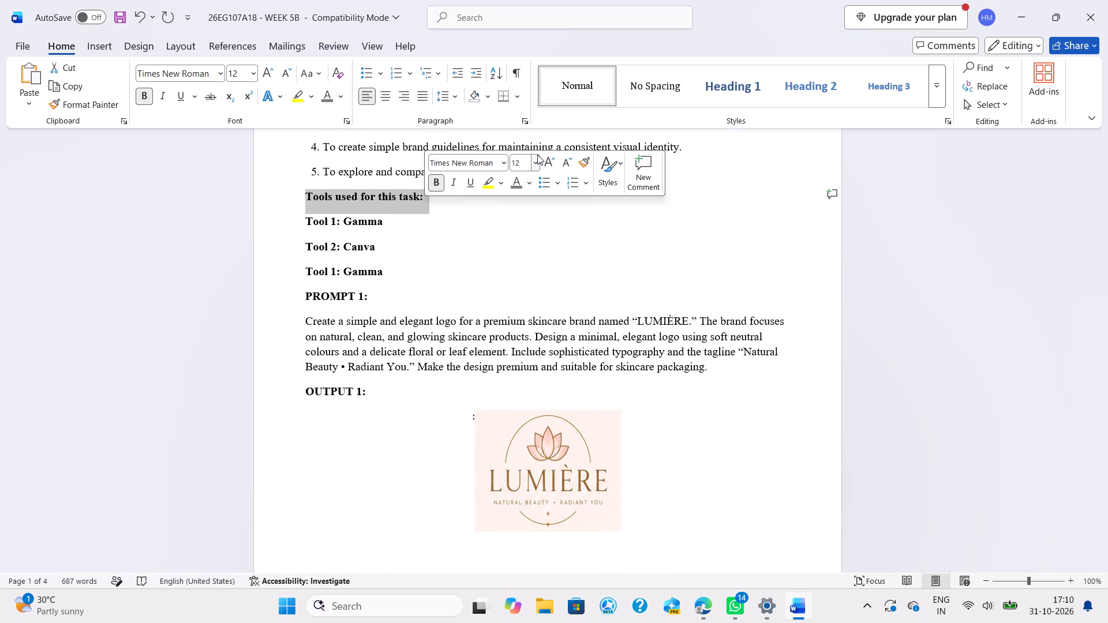
{"action": "left_click", "coordinate": [537, 155]}
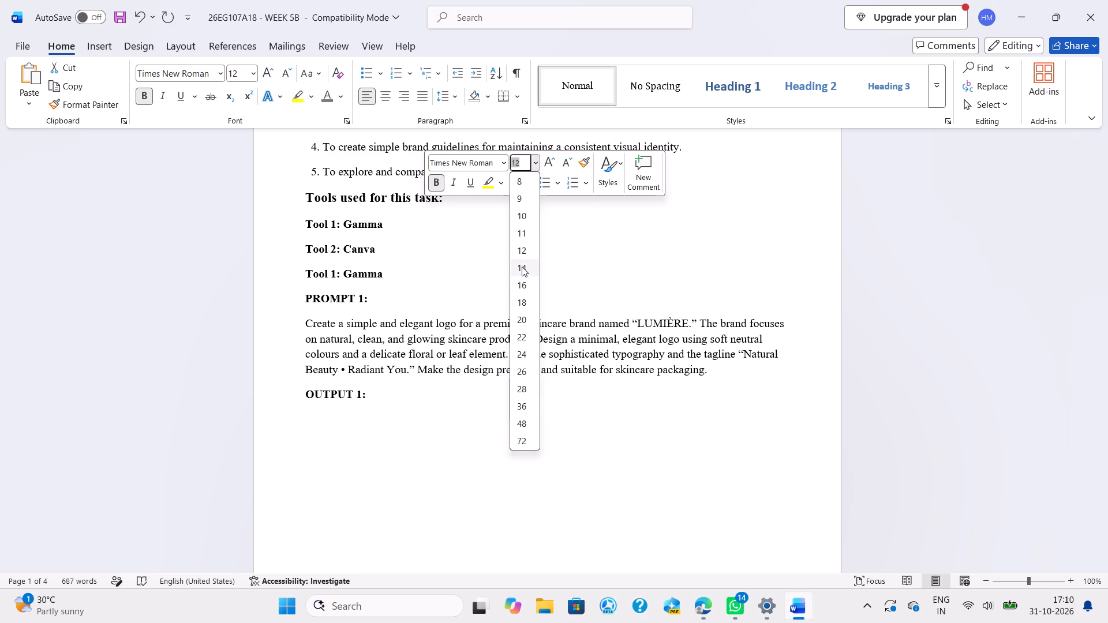
{"action": "left_click", "coordinate": [522, 267]}
Remove the bold from the two list lines "Tool 1: Gamma" and "Tool 2: Canva" under the tools heading.
{"action": "left_click_drag", "start_coordinate": [304, 221], "coordinate": [344, 235]}
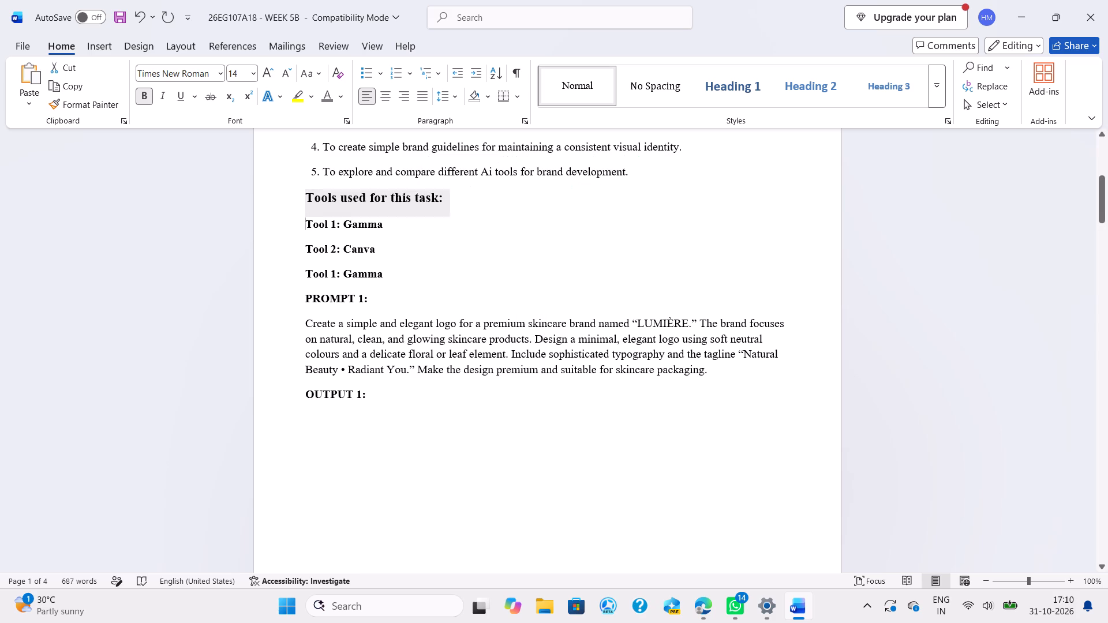
{"action": "left_click_drag", "start_coordinate": [344, 235], "coordinate": [379, 252]}
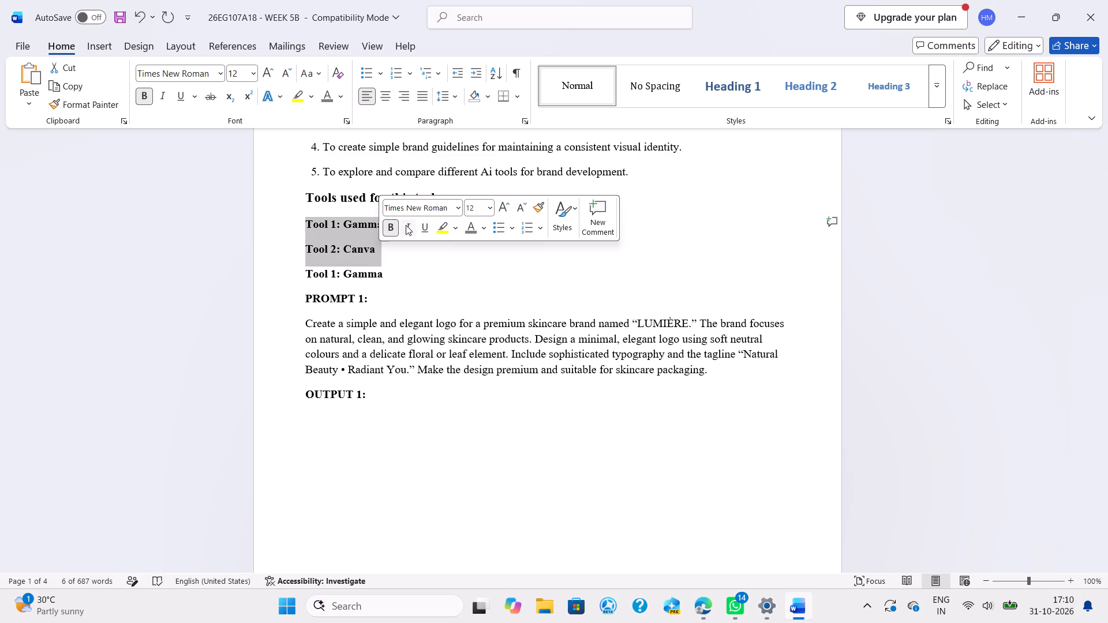
{"action": "left_click", "coordinate": [387, 227]}
Set the "Tool 1: Gamma" section heading above the first prompt and the "PROMPT 1:" heading to font size 14.
{"action": "left_click_drag", "start_coordinate": [304, 272], "coordinate": [383, 271]}
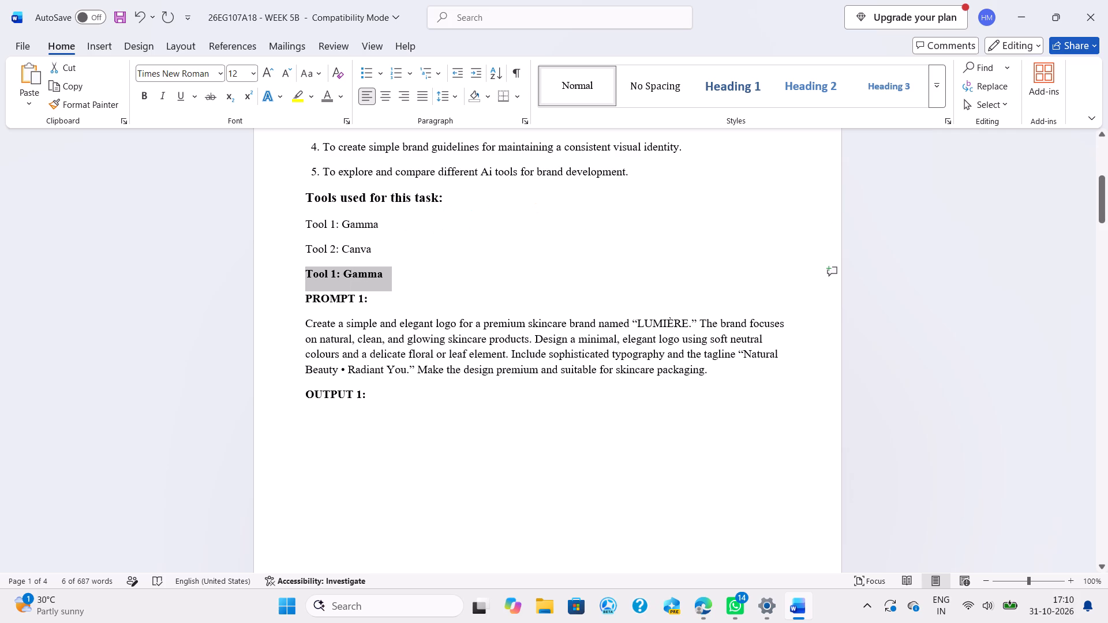
{"action": "left_click_drag", "start_coordinate": [383, 271], "coordinate": [392, 269]}
{"action": "left_click", "coordinate": [502, 222]}
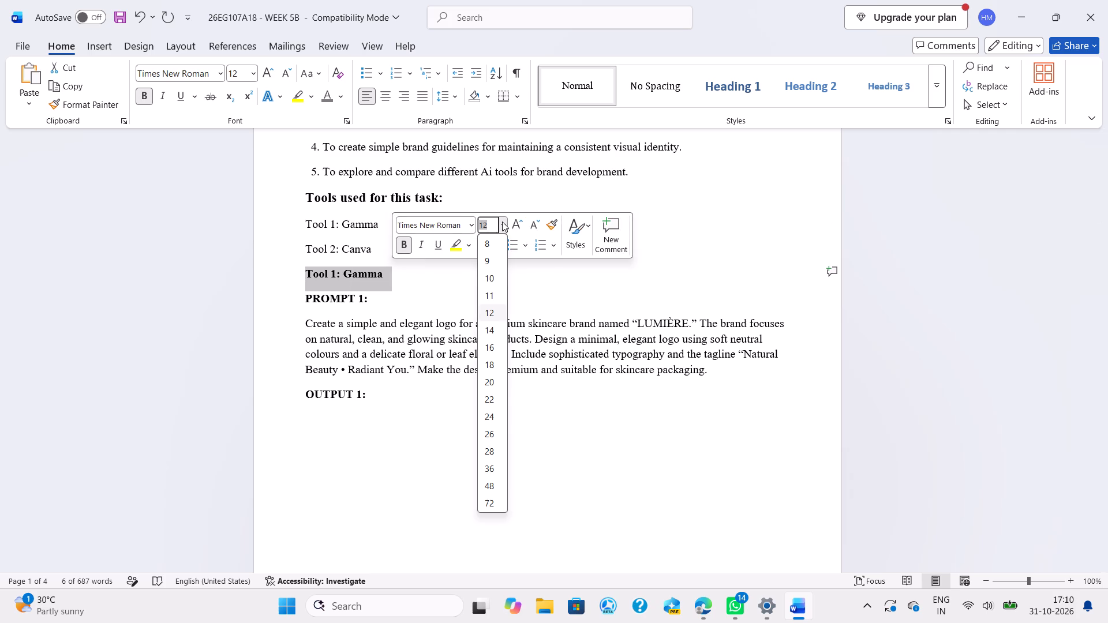
{"action": "left_click", "coordinate": [494, 328]}
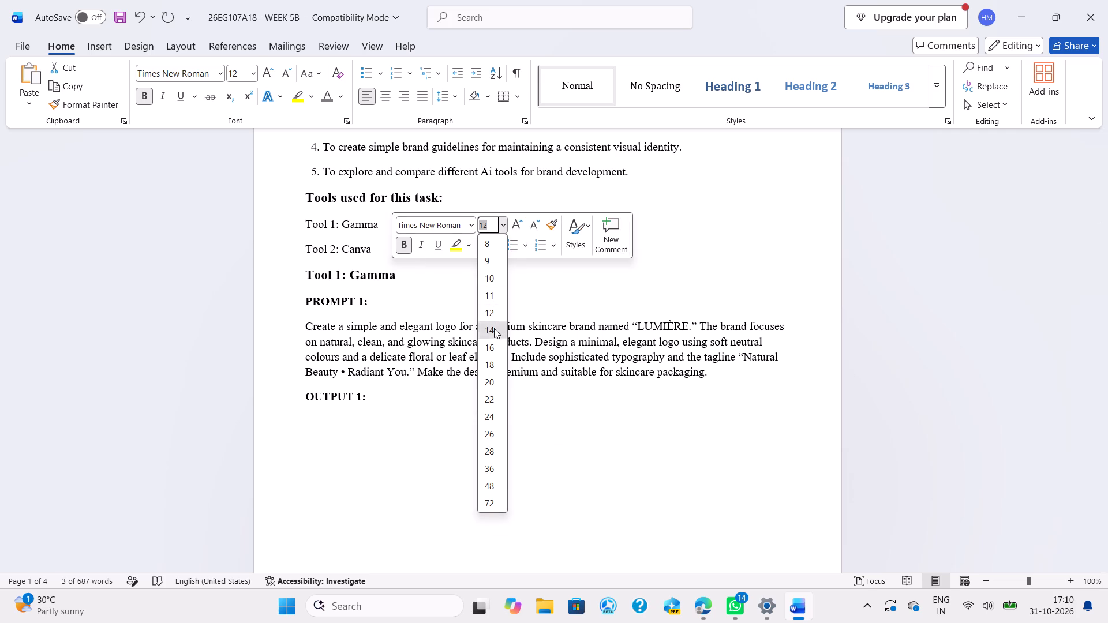
{"action": "left_click_drag", "start_coordinate": [303, 305], "coordinate": [385, 305]}
{"action": "left_click", "coordinate": [499, 261]}
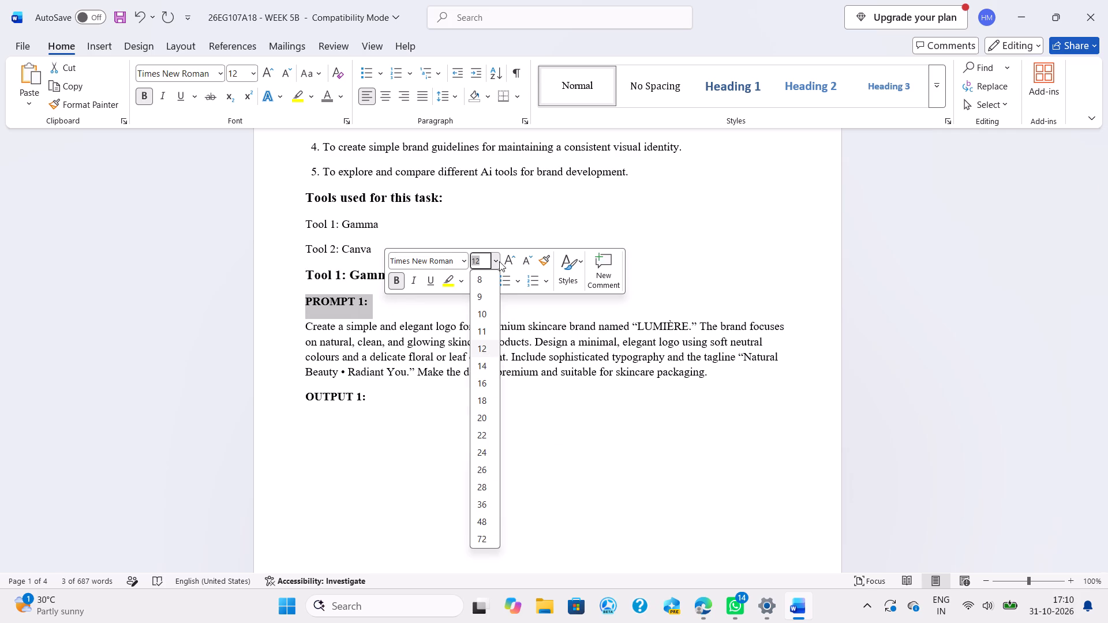
{"action": "left_click", "coordinate": [488, 365]}
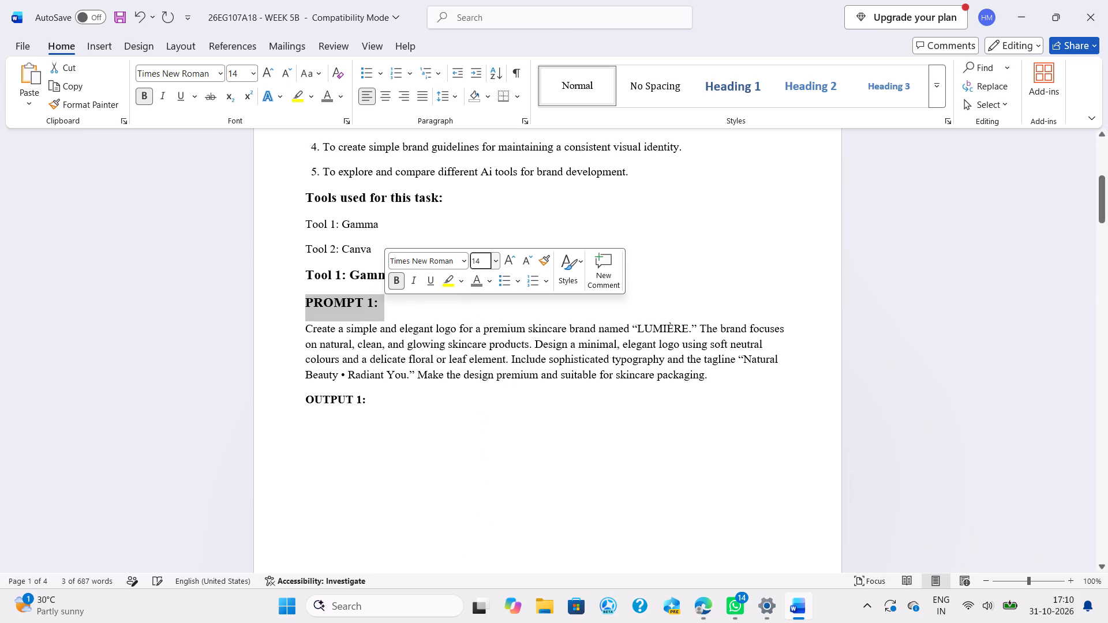
Set the "OUTPUT 1:" heading below the first Gamma prompt to font size 14.
{"action": "left_click_drag", "start_coordinate": [304, 399], "coordinate": [407, 393]}
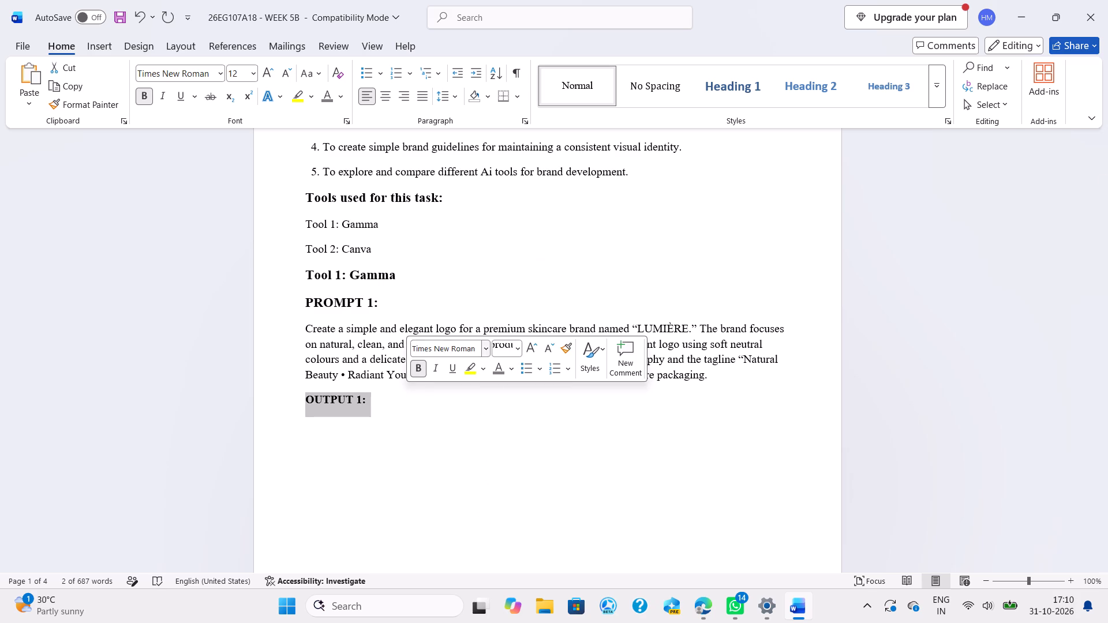
{"action": "left_click", "coordinate": [522, 354]}
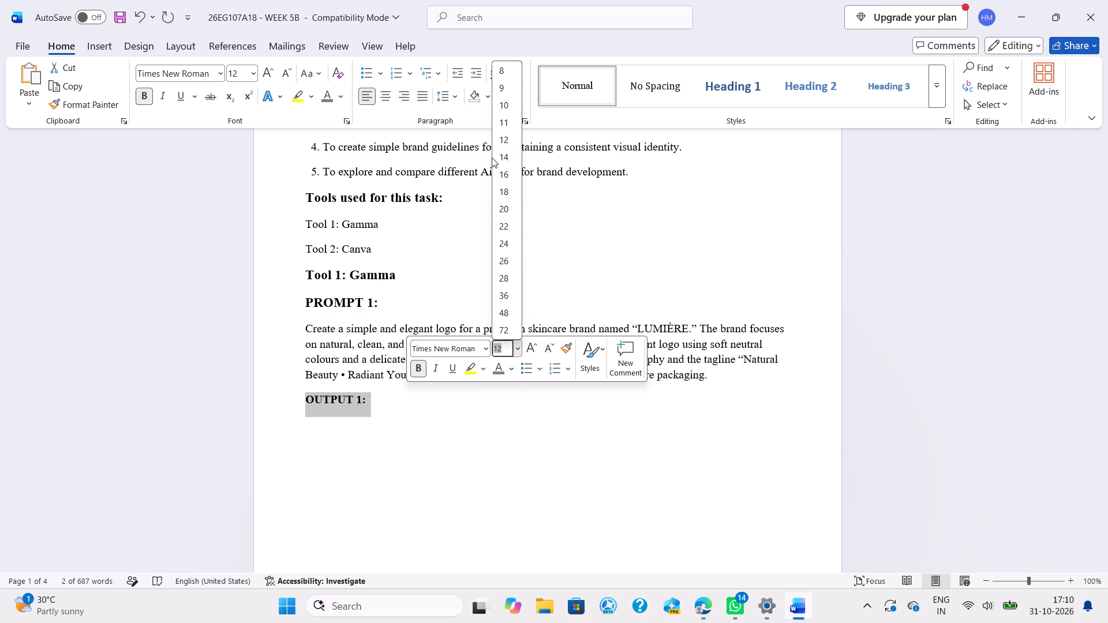
{"action": "left_click", "coordinate": [509, 156]}
Set the "EVALUATION:" heading above the comparison table on the last page to font size 14.
{"action": "scroll", "coordinate": [422, 412], "scroll_direction": "down", "scroll_amount": 1}
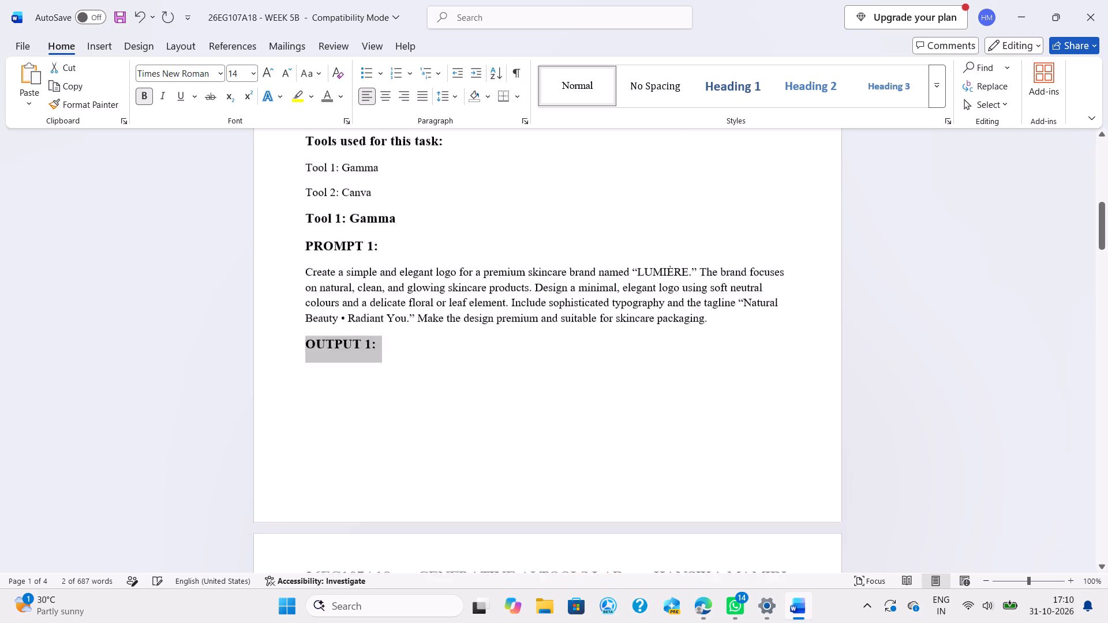
{"action": "scroll", "coordinate": [422, 412], "scroll_direction": "down", "scroll_amount": 2}
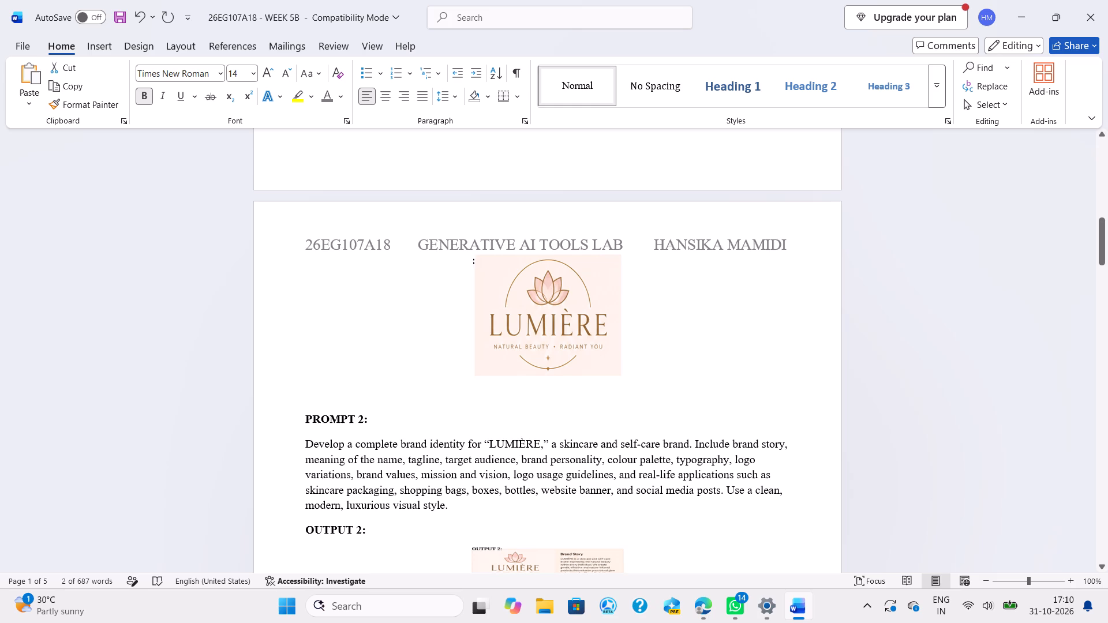
{"action": "scroll", "coordinate": [434, 420], "scroll_direction": "down", "scroll_amount": 2}
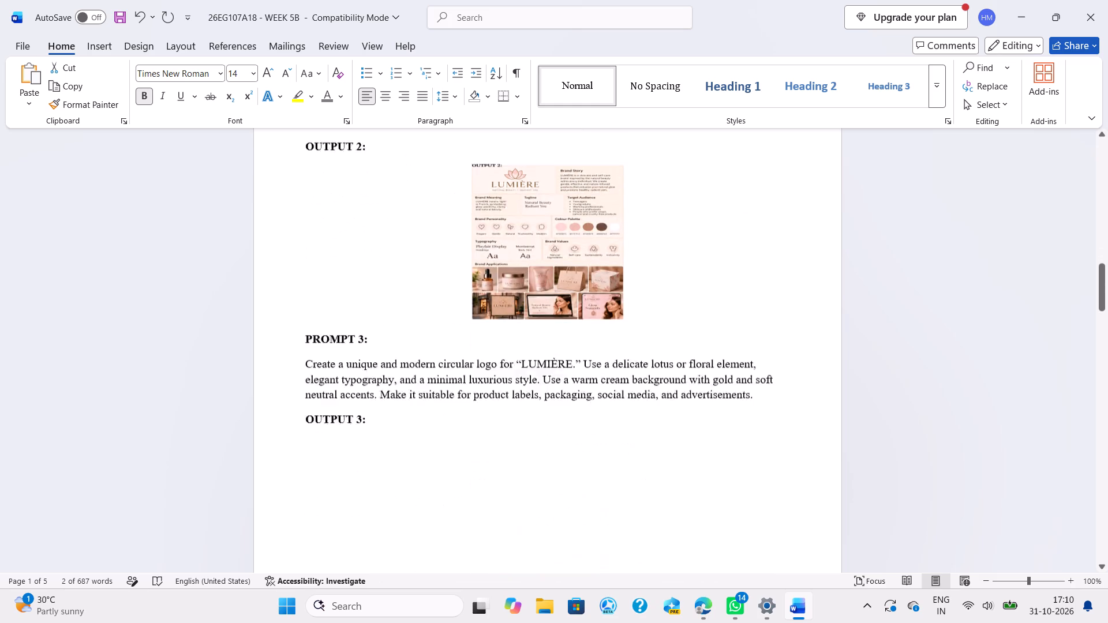
{"action": "scroll", "coordinate": [434, 420], "scroll_direction": "down", "scroll_amount": 7}
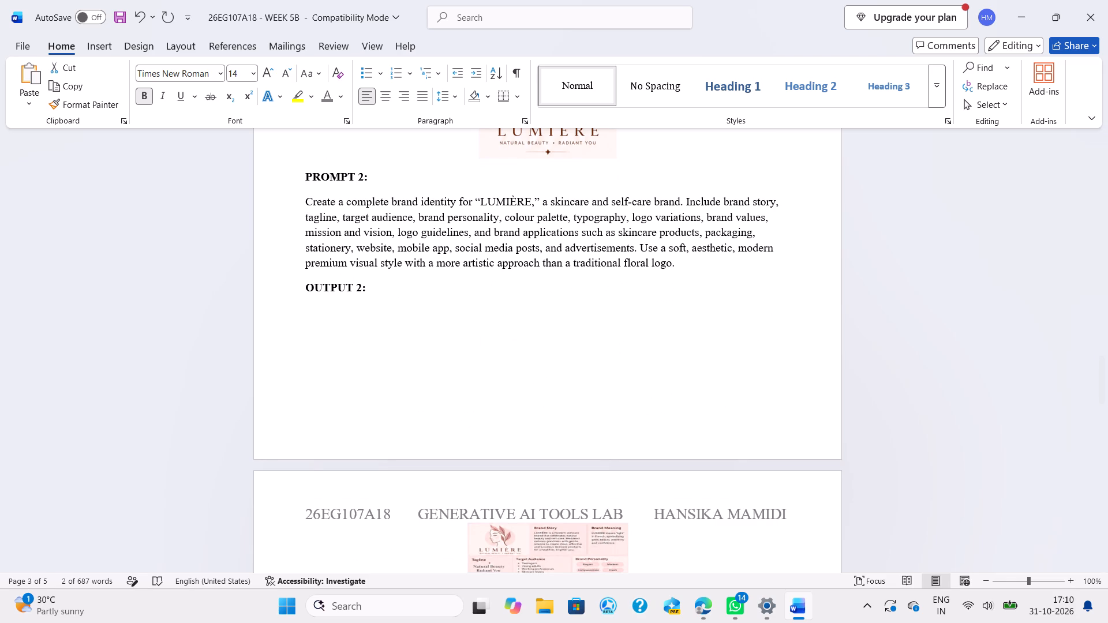
{"action": "scroll", "coordinate": [434, 420], "scroll_direction": "down", "scroll_amount": 3}
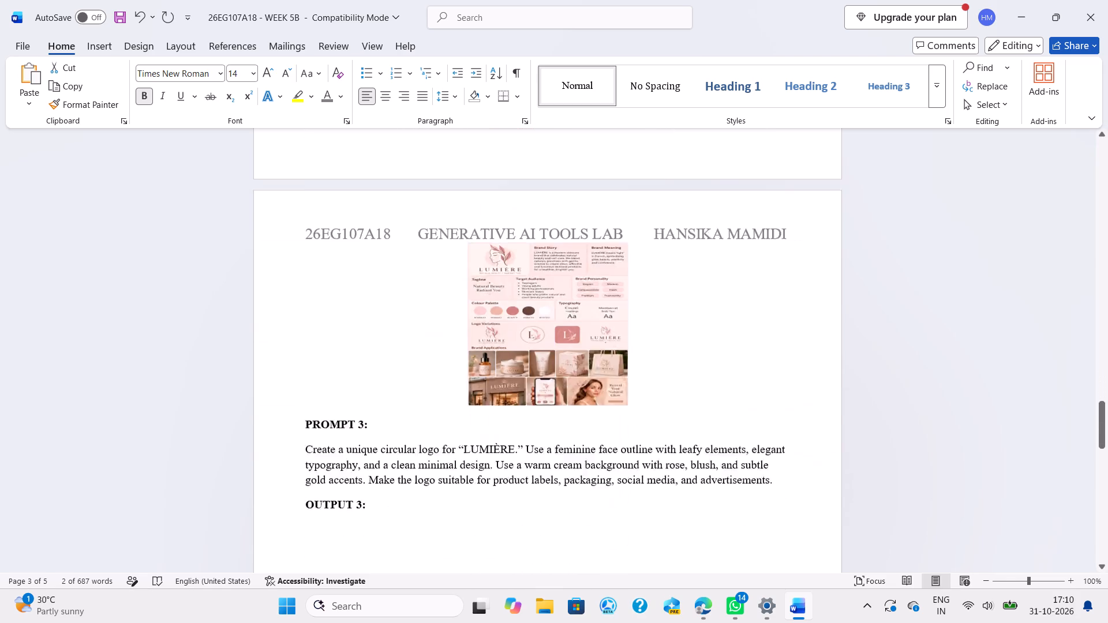
{"action": "scroll", "coordinate": [434, 420], "scroll_direction": "down", "scroll_amount": 6}
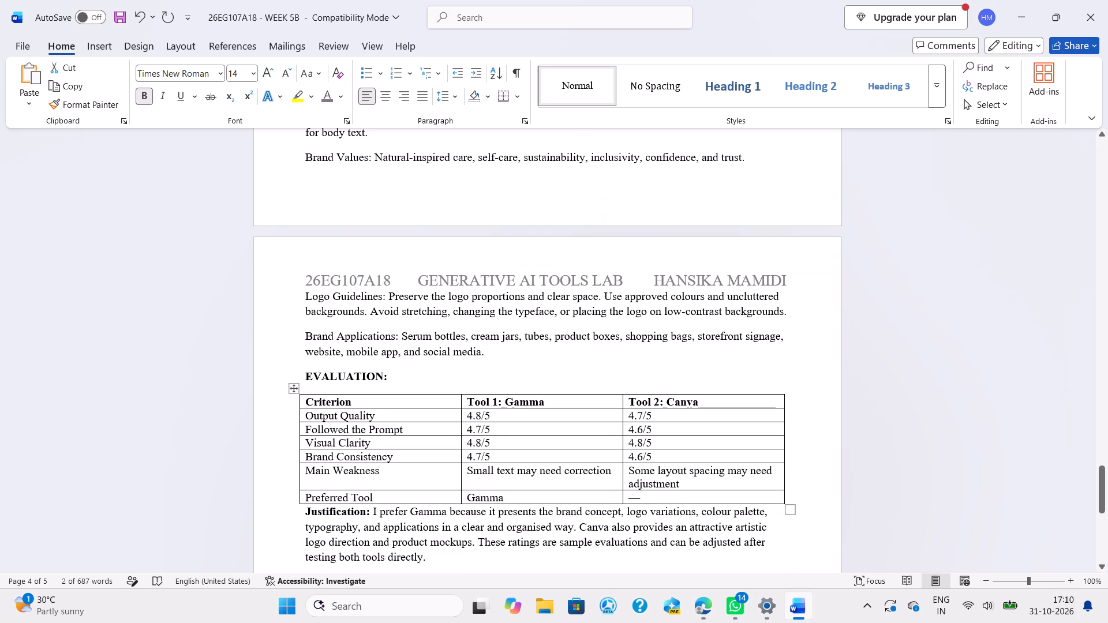
{"action": "left_click_drag", "start_coordinate": [303, 376], "coordinate": [400, 384]}
{"action": "left_click", "coordinate": [512, 339]}
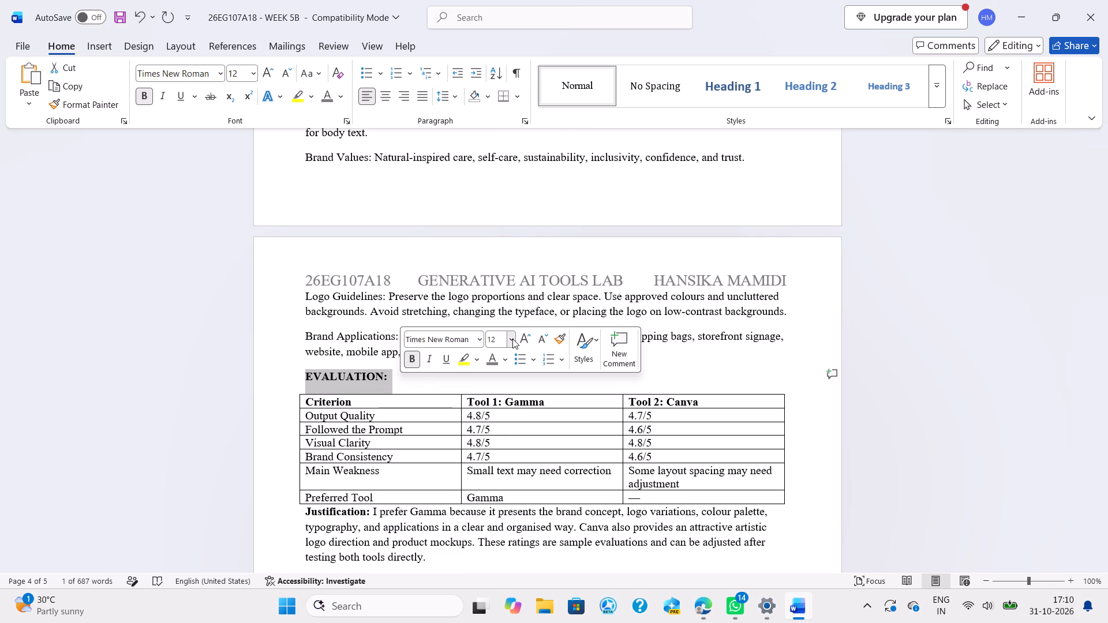
{"action": "left_click", "coordinate": [504, 147]}
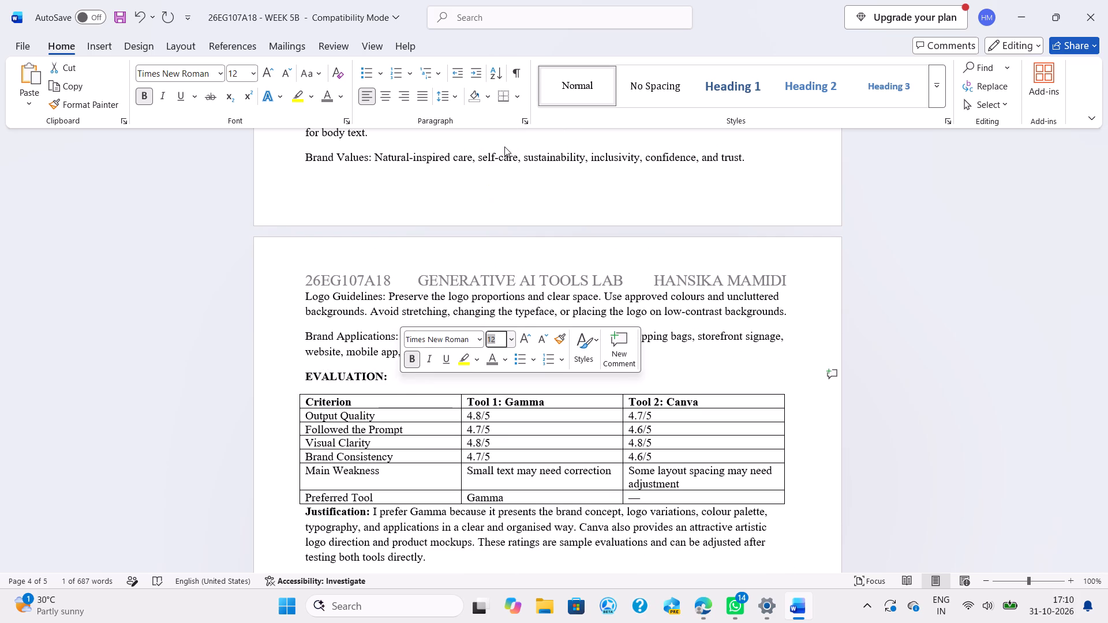
Set the "Justification:" label below the evaluation table, including its colon, to font size 14.
{"action": "scroll", "coordinate": [457, 438], "scroll_direction": "down", "scroll_amount": 3}
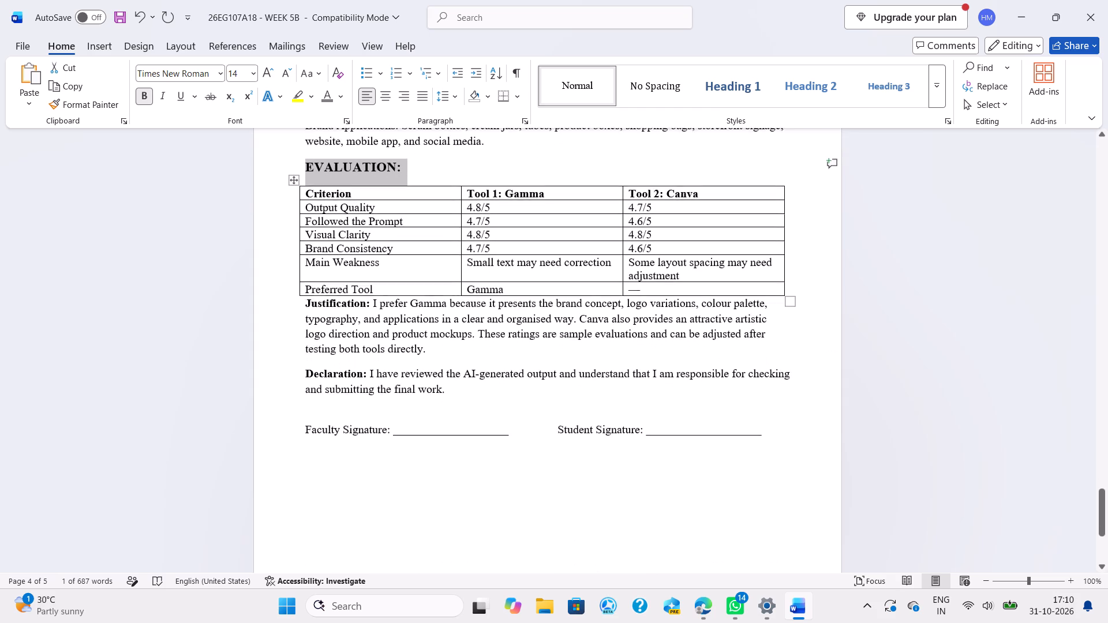
{"action": "left_click_drag", "start_coordinate": [301, 299], "coordinate": [356, 299]}
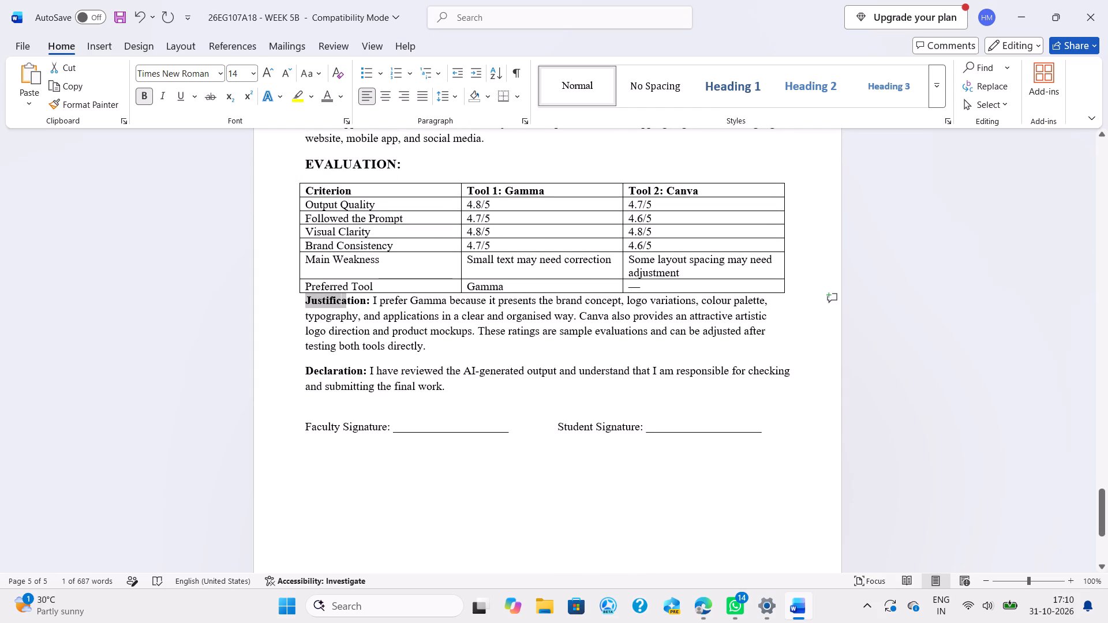
{"action": "left_click_drag", "start_coordinate": [356, 299], "coordinate": [369, 302]}
{"action": "left_click_drag", "start_coordinate": [369, 302], "coordinate": [369, 303]}
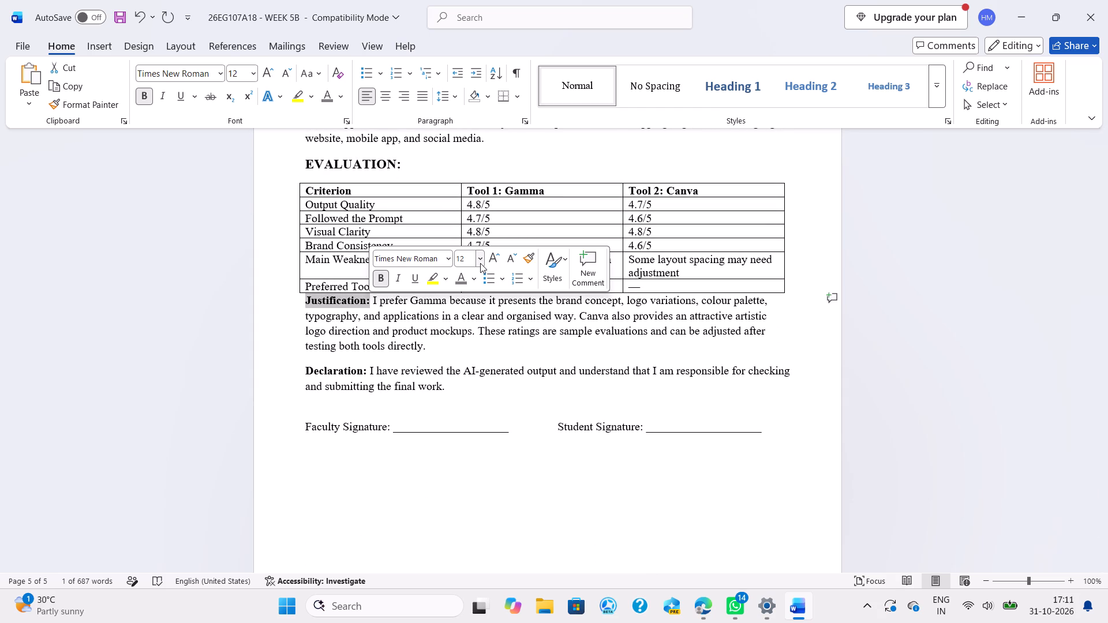
{"action": "left_click", "coordinate": [480, 263]}
{"action": "left_click", "coordinate": [471, 362]}
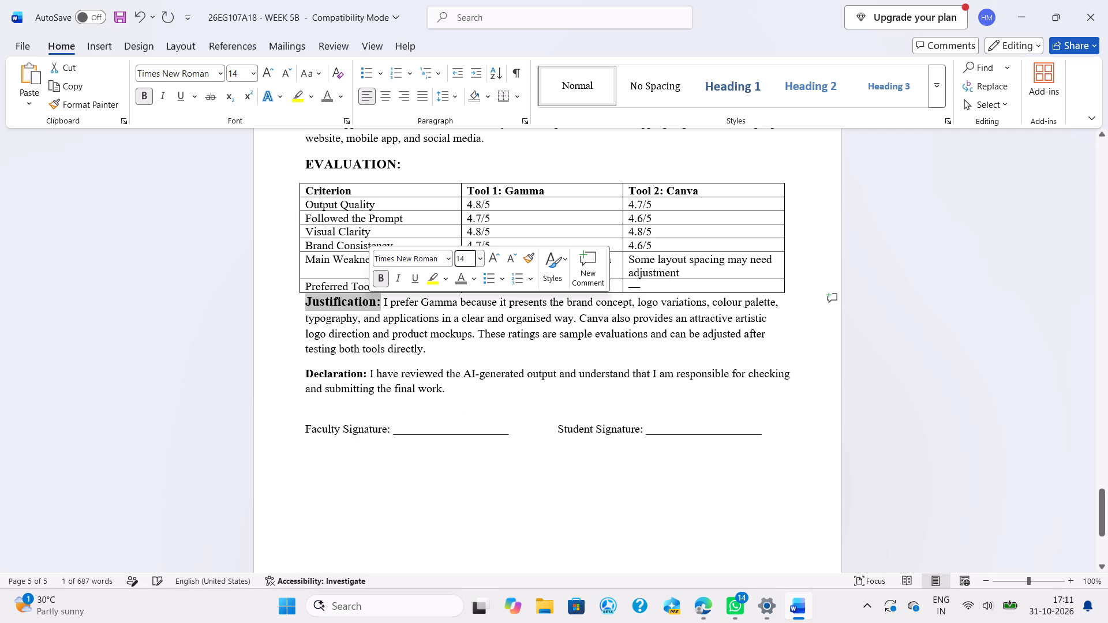
Insert a blank line between the evaluation table and the Justification paragraph.
{"action": "left_click", "coordinate": [297, 299]}
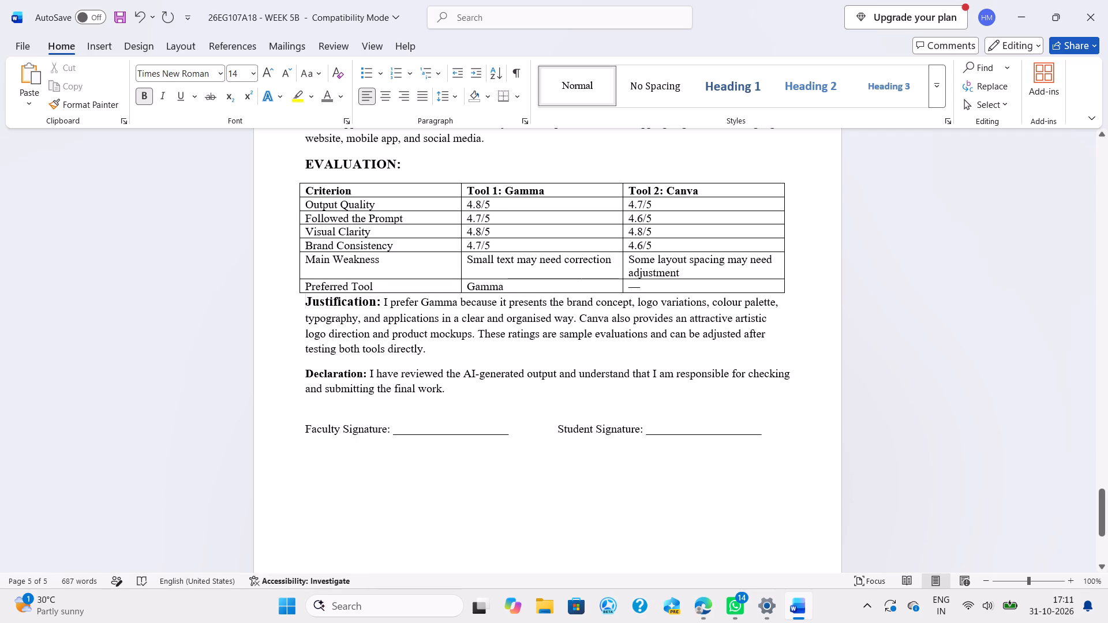
{"action": "key", "text": "Return"}
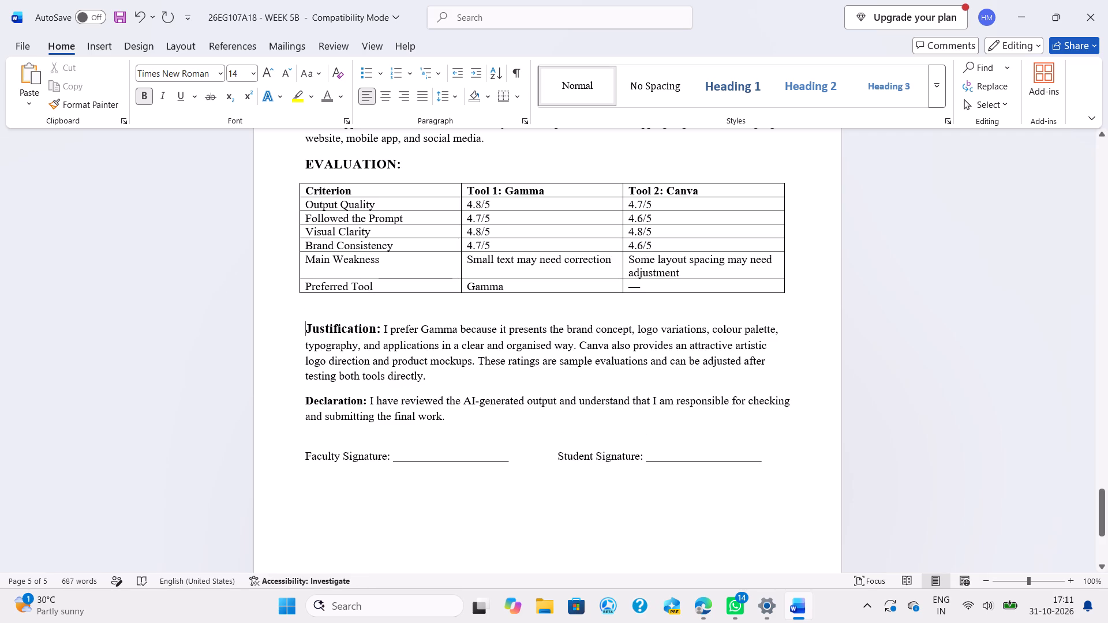
Set the "Declaration:" label, including its colon, to font size 14.
{"action": "left_click_drag", "start_coordinate": [303, 402], "coordinate": [369, 404]}
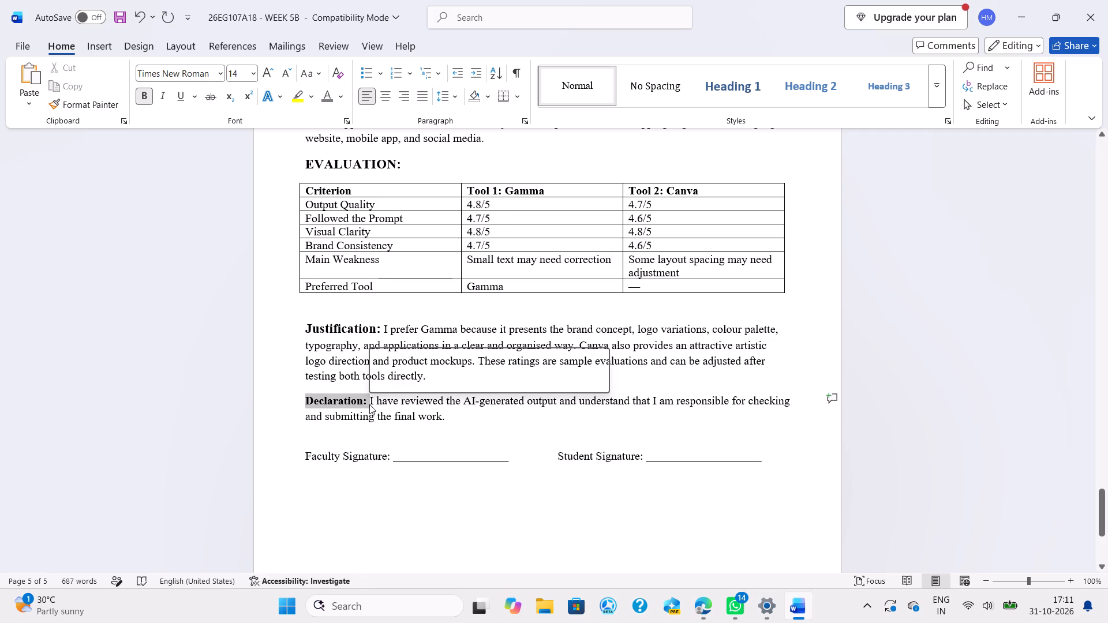
{"action": "left_click", "coordinate": [478, 360]}
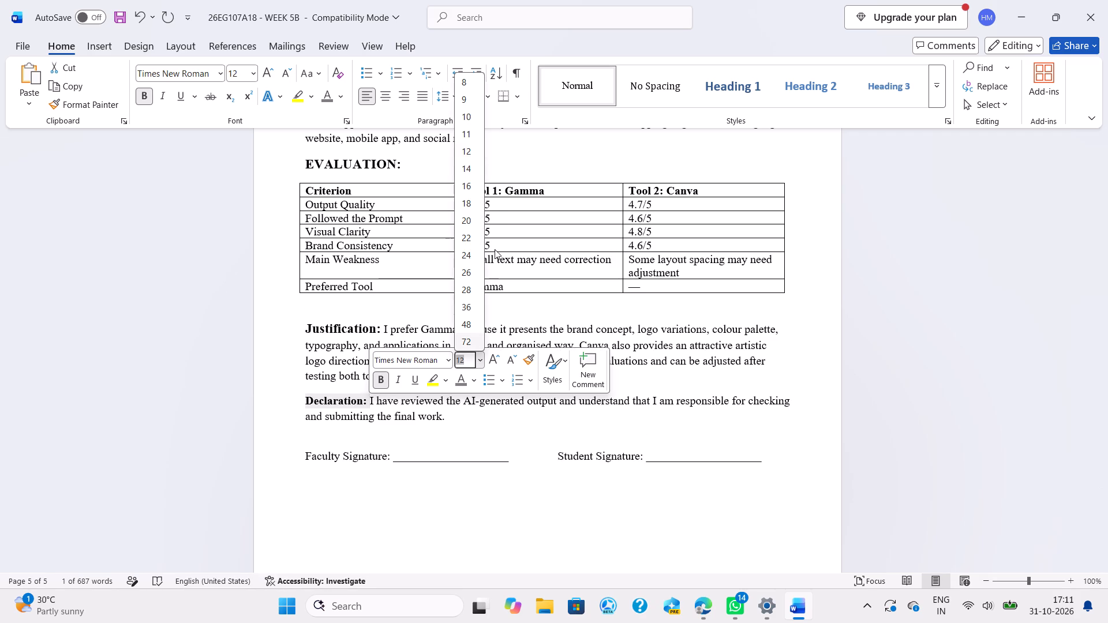
{"action": "left_click", "coordinate": [467, 175]}
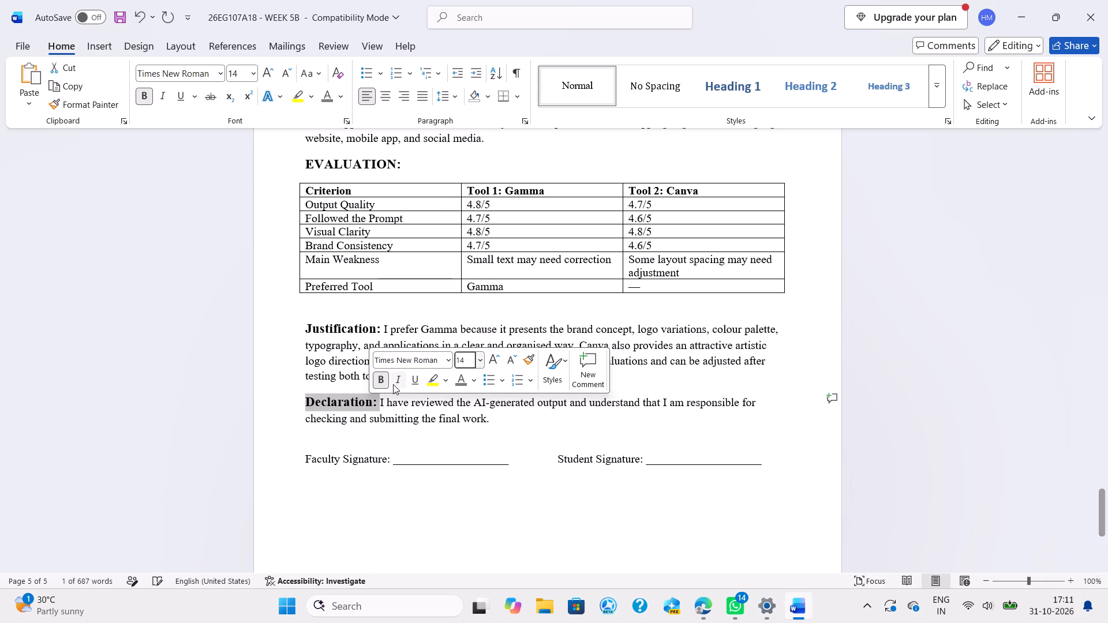
Make the whole Faculty Signature and Student Signature line bold and set it to font size 14.
{"action": "left_click_drag", "start_coordinate": [300, 459], "coordinate": [567, 454]}
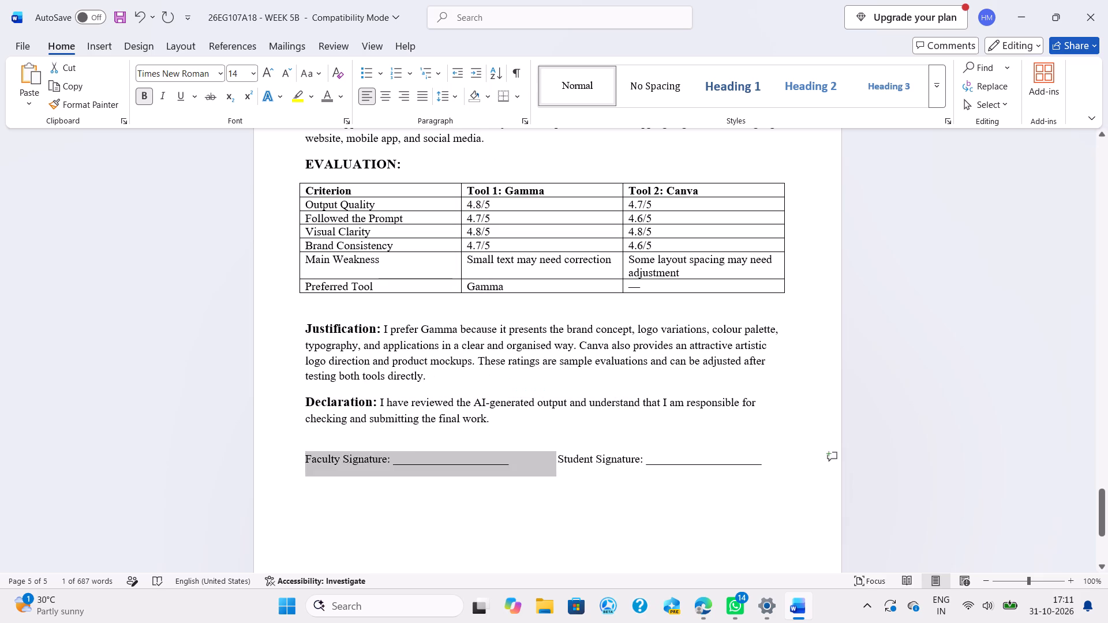
{"action": "left_click_drag", "start_coordinate": [567, 454], "coordinate": [817, 452]}
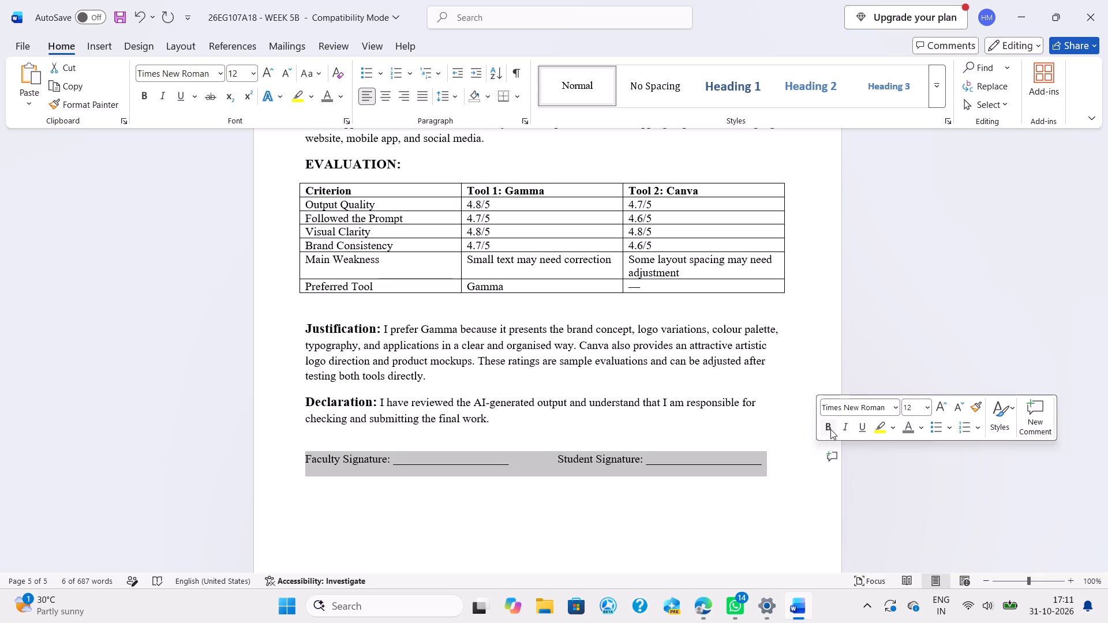
{"action": "left_click", "coordinate": [830, 427]}
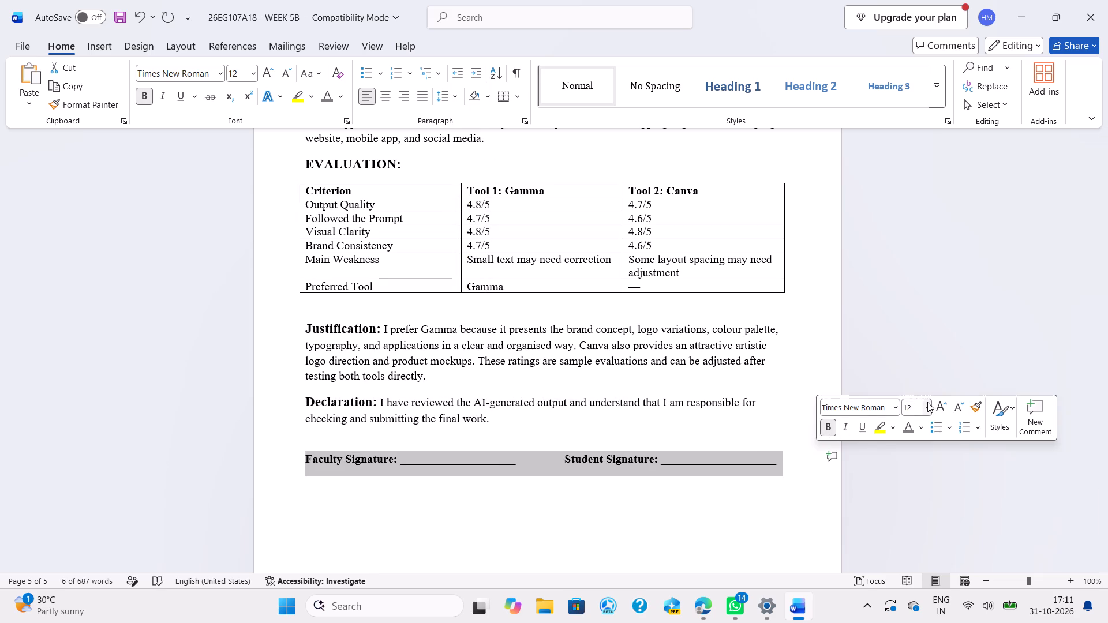
{"action": "left_click", "coordinate": [927, 402]}
{"action": "left_click", "coordinate": [914, 218]}
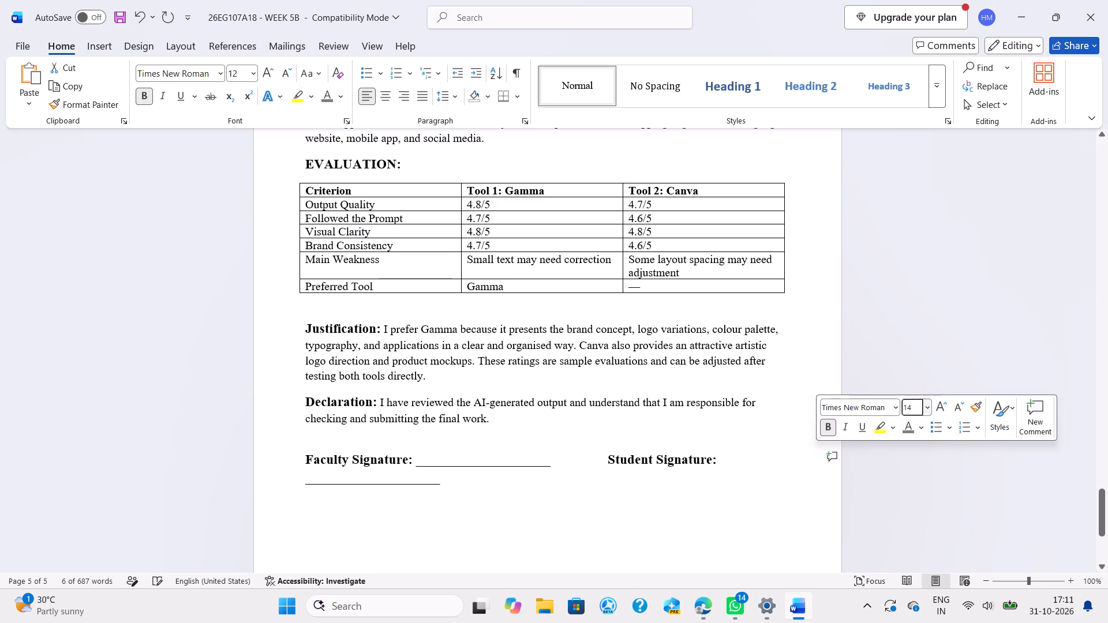
Delete the underscore signing line after "Student Signature:", leaving only the label.
{"action": "scroll", "coordinate": [562, 322], "scroll_direction": "right", "scroll_amount": 1}
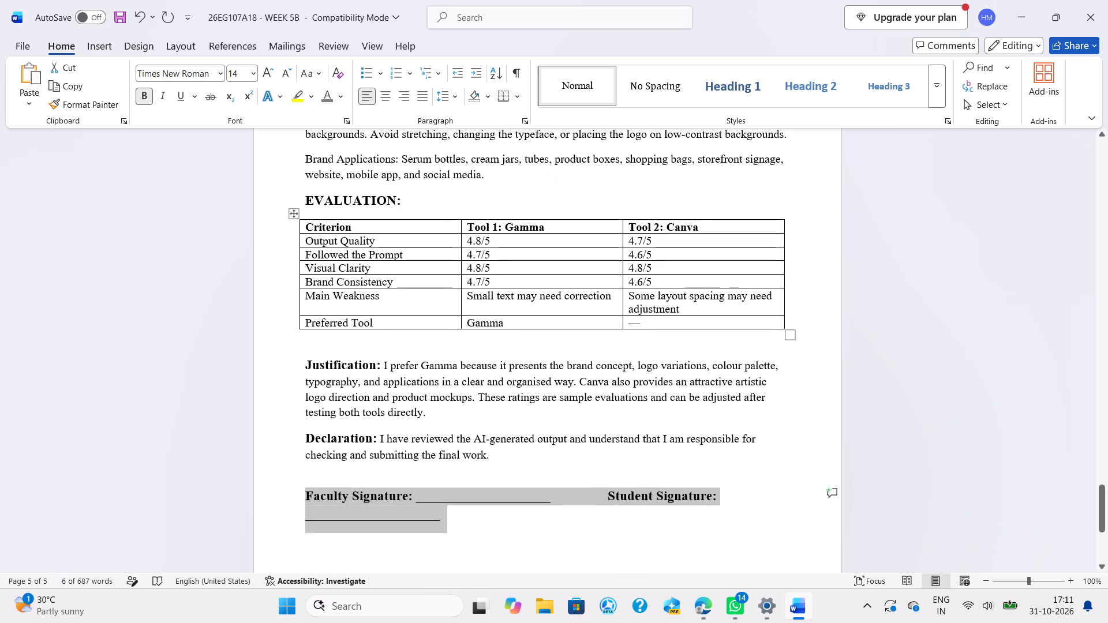
{"action": "left_click", "coordinate": [442, 520]}
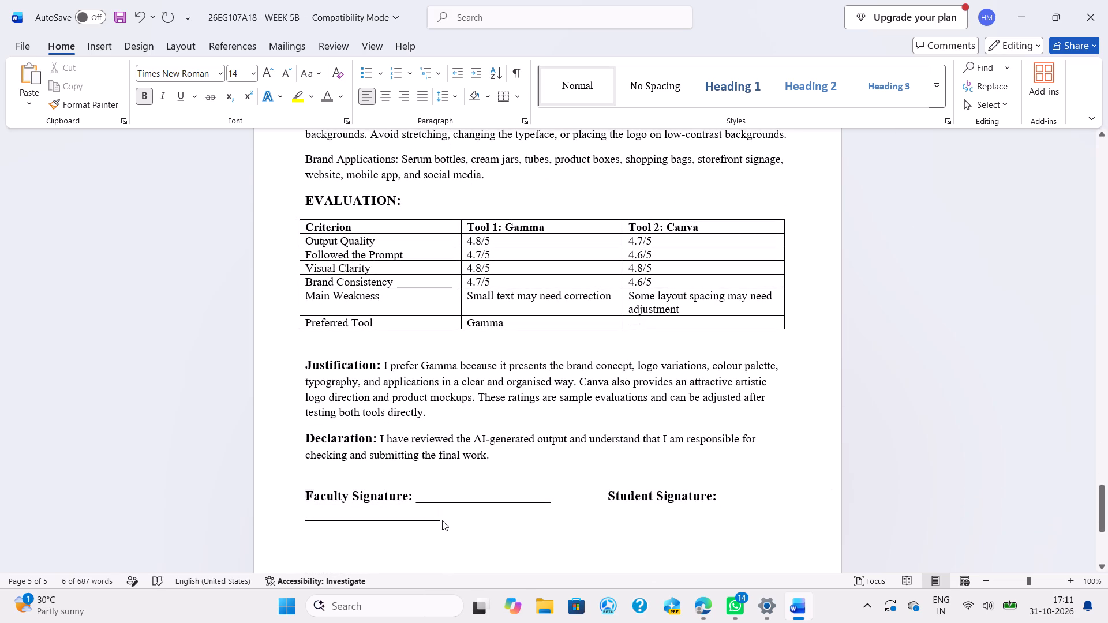
{"action": "key", "text": "BackSpace"}
{"action": "key", "text": "BackSpace"}
{"action": "key", "text": "BackSpace"}
{"action": "key", "text": "BackSpace"}
{"action": "key", "text": "BackSpace"}
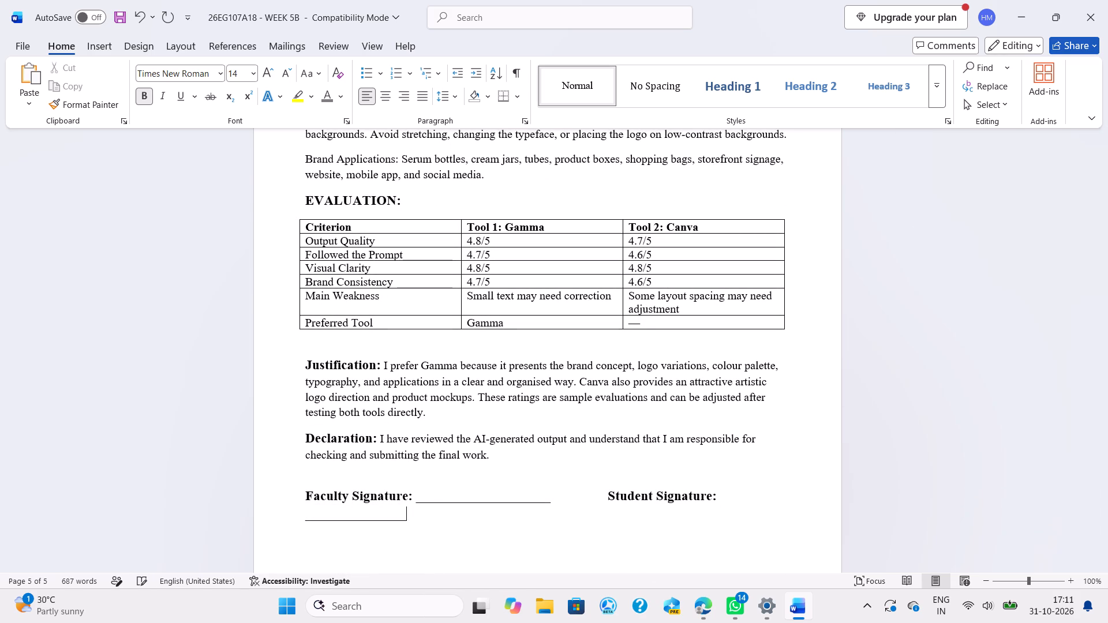
{"action": "key", "text": "BackSpace"}
{"action": "key", "text": "BackSpace"}
{"action": "key", "text": "BackSpace"}
{"action": "key", "text": "BackSpace"}
{"action": "key", "text": "BackSpace"}
{"action": "key", "text": "BackSpace"}
{"action": "key", "text": "BackSpace"}
{"action": "key", "text": "BackSpace"}
{"action": "key", "text": "BackSpace"}
{"action": "key", "text": "BackSpace"}
{"action": "key", "text": "BackSpace"}
{"action": "key", "text": "BackSpace"}
{"action": "key", "text": "BackSpace"}
{"action": "key", "text": "BackSpace"}
{"action": "key", "text": "BackSpace"}
{"action": "key", "text": "BackSpace"}
Delete the underscore signing line after "Faculty Signature:", keeping both signature labels on the same line.
{"action": "key", "text": "Left"}
{"action": "key", "text": "Left"}
{"action": "key", "text": "Left"}
{"action": "key", "text": "Left"}
{"action": "key", "text": "Left"}
{"action": "key", "text": "Left"}
{"action": "key", "text": "Left"}
{"action": "key", "text": "Left"}
{"action": "key", "text": "Left"}
{"action": "key", "text": "Left"}
{"action": "key", "text": "Left"}
{"action": "key", "text": "Left"}
{"action": "key", "text": "Left"}
{"action": "key", "text": "Left"}
{"action": "key", "text": "Left"}
{"action": "key", "text": "Left"}
{"action": "key", "text": "Left"}
{"action": "key", "text": "Left"}
{"action": "key", "text": "Left"}
{"action": "key", "text": "Left"}
{"action": "key", "text": "Left"}
{"action": "key", "text": "Left"}
{"action": "key", "text": "Left"}
{"action": "key", "text": "Left"}
{"action": "key", "text": "Left"}
{"action": "key", "text": "Left"}
{"action": "key", "text": "Left"}
{"action": "key", "text": "Left"}
{"action": "key", "text": "Left"}
{"action": "key", "text": "Left"}
{"action": "key", "text": "Left"}
{"action": "key", "text": "Left"}
{"action": "key", "text": "Left"}
{"action": "key", "text": "Left"}
{"action": "key", "text": "Left"}
{"action": "key", "text": "BackSpace"}
{"action": "key", "text": "BackSpace"}
{"action": "key", "text": "BackSpace"}
{"action": "key", "text": "BackSpace"}
{"action": "key", "text": "BackSpace"}
{"action": "key", "text": "BackSpace"}
{"action": "key", "text": "BackSpace"}
{"action": "key", "text": "BackSpace"}
{"action": "key", "text": "BackSpace"}
{"action": "key", "text": "BackSpace"}
{"action": "key", "text": "BackSpace"}
{"action": "key", "text": "BackSpace"}
{"action": "key", "text": "BackSpace"}
{"action": "key", "text": "BackSpace"}
{"action": "key", "text": "BackSpace"}
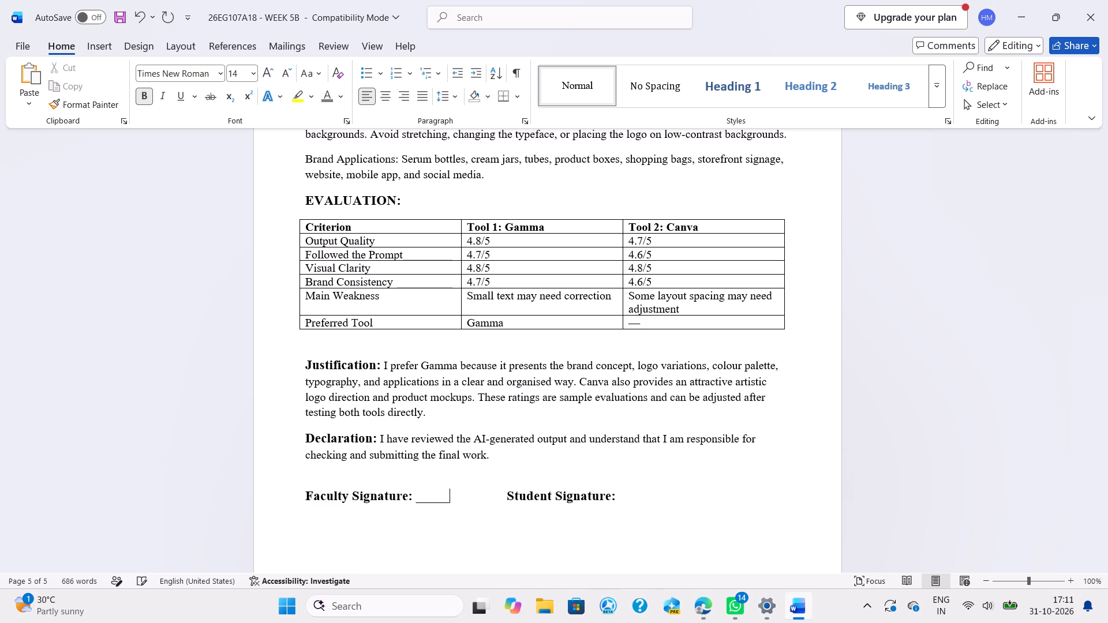
{"action": "key", "text": "BackSpace"}
{"action": "key", "text": "BackSpace"}
{"action": "key", "text": "BackSpace"}
{"action": "key", "text": "BackSpace"}
{"action": "key", "text": "BackSpace"}
{"action": "key", "text": "BackSpace"}
Widen the gap between "Faculty Signature:" and "Student Signature:" with about 32 spaces, moving the student label towards the page's right side.
{"action": "key", "text": "space"}
{"action": "key", "text": "space"}
{"action": "key", "text": "space"}
{"action": "key", "text": "space"}
{"action": "key", "text": "space"}
{"action": "key", "text": "space"}
{"action": "key", "text": "space"}
{"action": "key", "text": "space"}
{"action": "key", "text": "space"}
{"action": "key", "text": "space"}
{"action": "key", "text": "space"}
{"action": "key", "text": "space"}
{"action": "key", "text": "space"}
{"action": "key", "text": "space"}
{"action": "key", "text": "space"}
{"action": "key", "text": "space"}
{"action": "key", "text": "space"}
{"action": "key", "text": "space"}
{"action": "key", "text": "space"}
{"action": "key", "text": "space"}
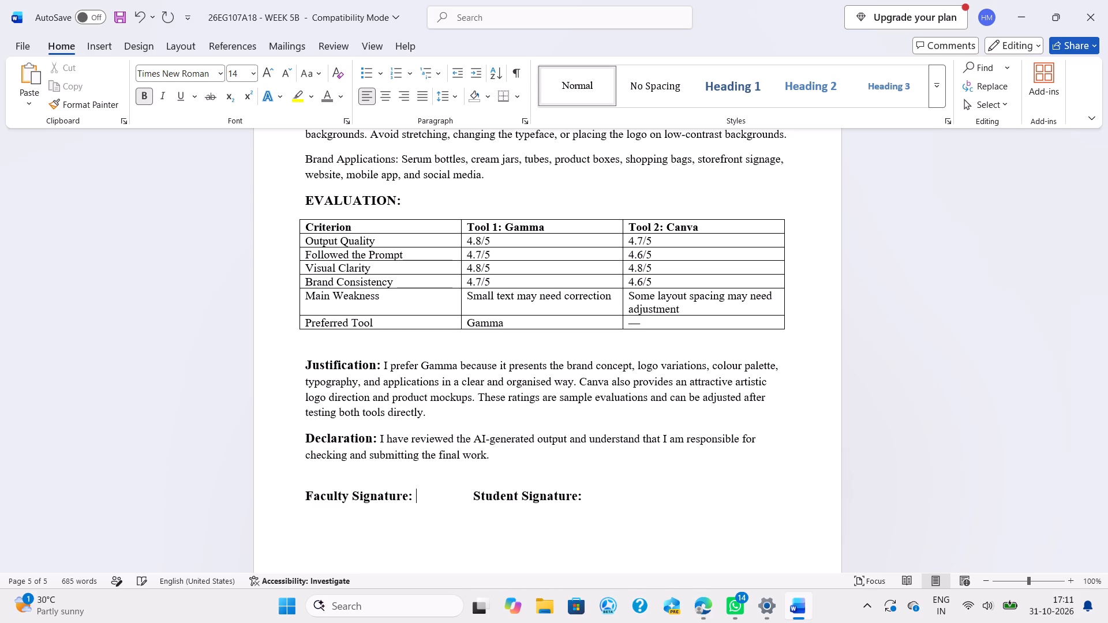
{"action": "key", "text": "space"}
{"action": "key", "text": "space"}
{"action": "key", "text": "space"}
{"action": "key", "text": "space"}
{"action": "key", "text": "space"}
{"action": "key", "text": "space"}
{"action": "key", "text": "space"}
{"action": "key", "text": "space"}
{"action": "key", "text": "space"}
{"action": "key", "text": "space"}
{"action": "key", "text": "space"}
{"action": "key", "text": "space"}
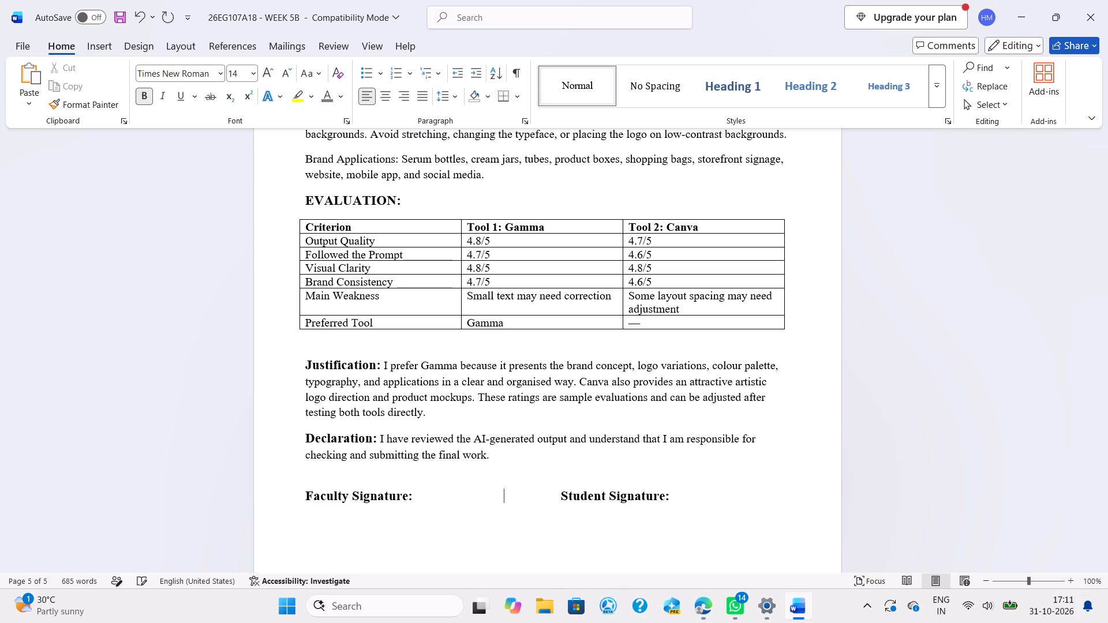
Enter "ANURAG UNIVERSITY" and "AIML DEPARTMENT" in the page footer, separated by a gap on one line.
{"action": "scroll", "coordinate": [442, 520], "scroll_direction": "up", "scroll_amount": 1}
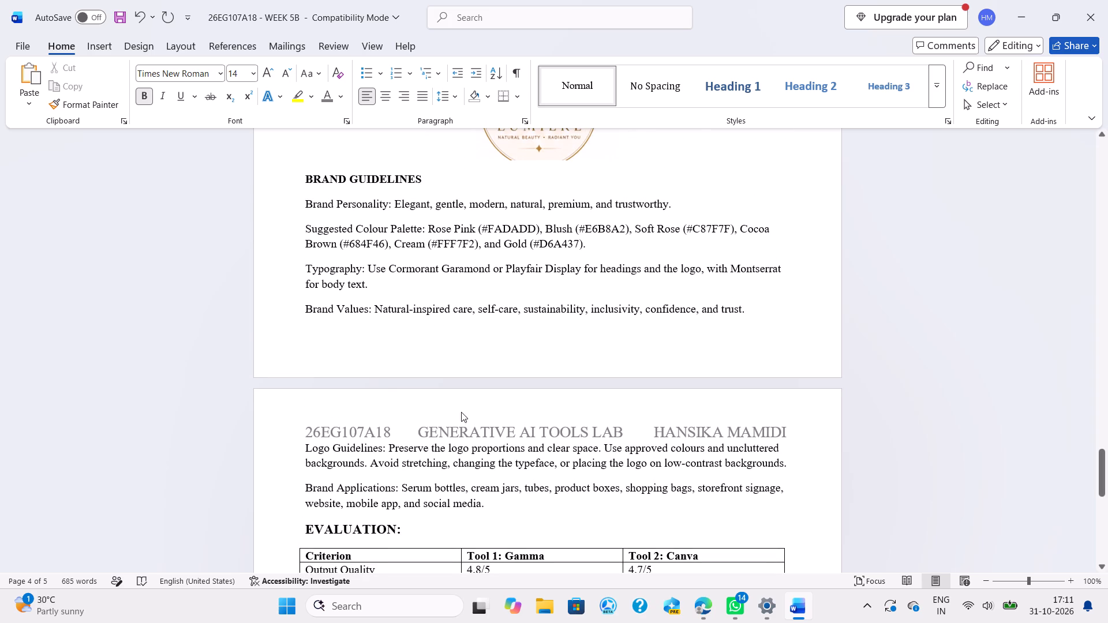
{"action": "scroll", "coordinate": [461, 412], "scroll_direction": "down", "scroll_amount": 8}
{"action": "double_click", "coordinate": [388, 452]}
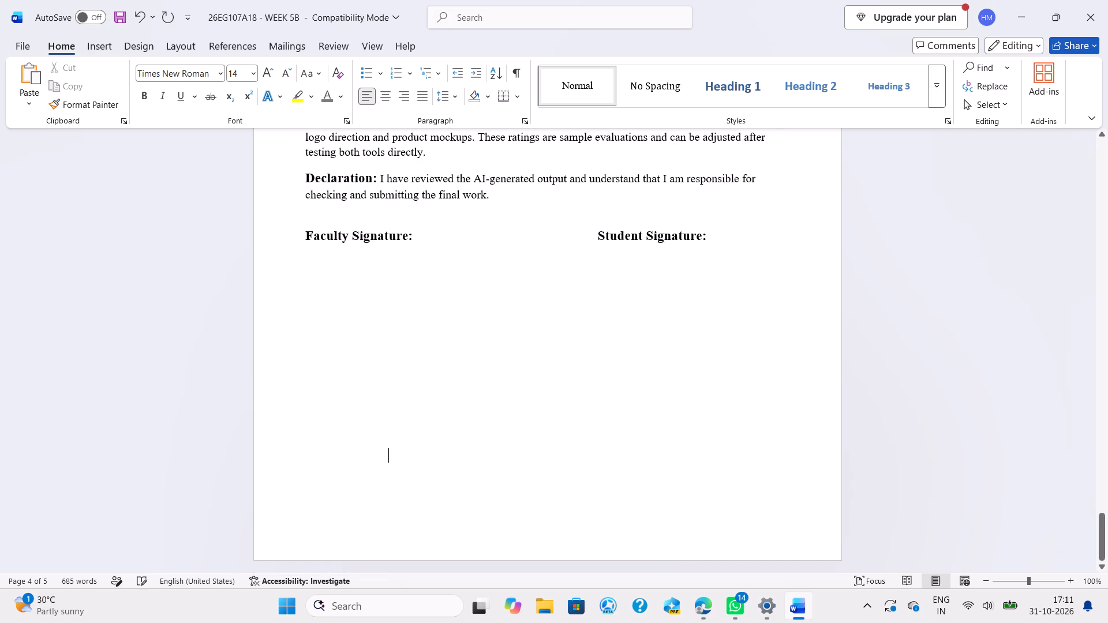
{"action": "double_click", "coordinate": [353, 514]}
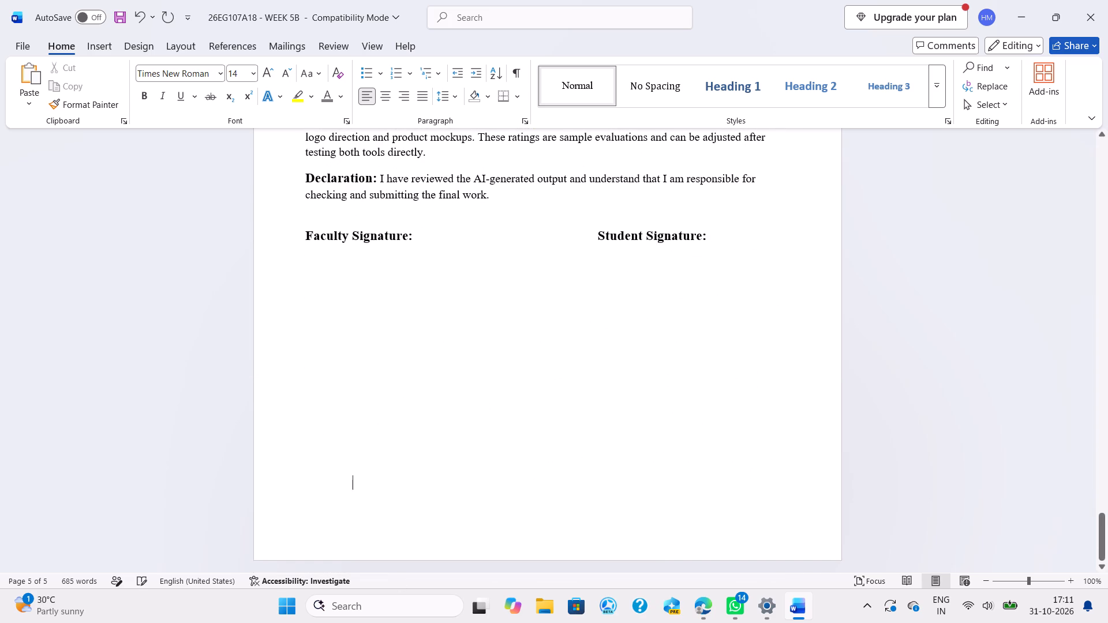
{"action": "triple_click", "coordinate": [353, 514]}
{"action": "double_click", "coordinate": [353, 514]}
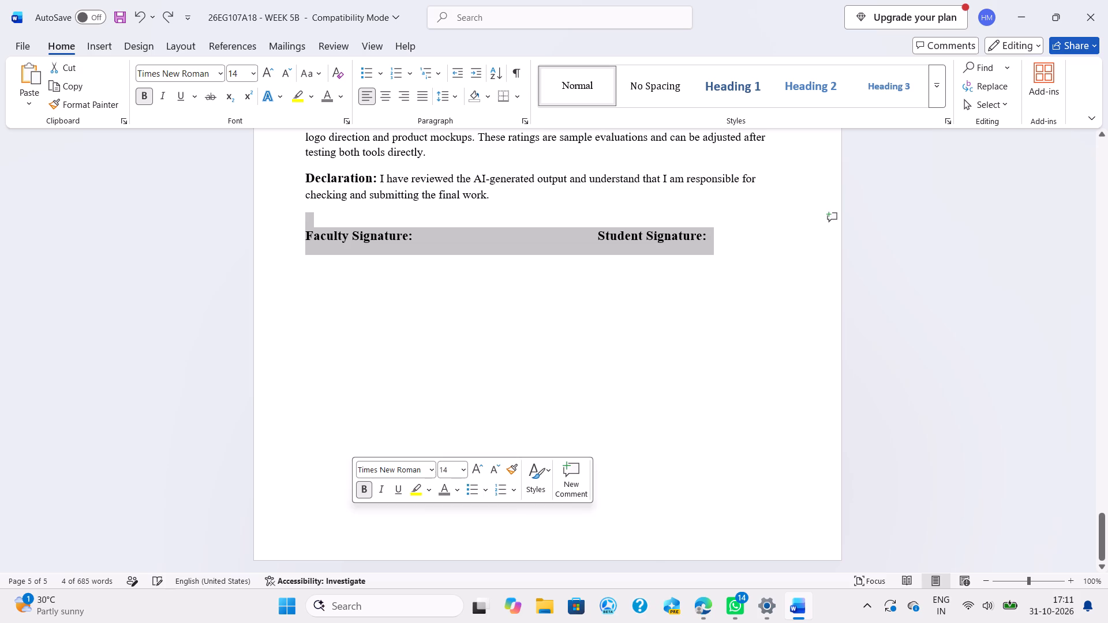
{"action": "left_click", "coordinate": [353, 514]}
{"action": "triple_click", "coordinate": [337, 537]}
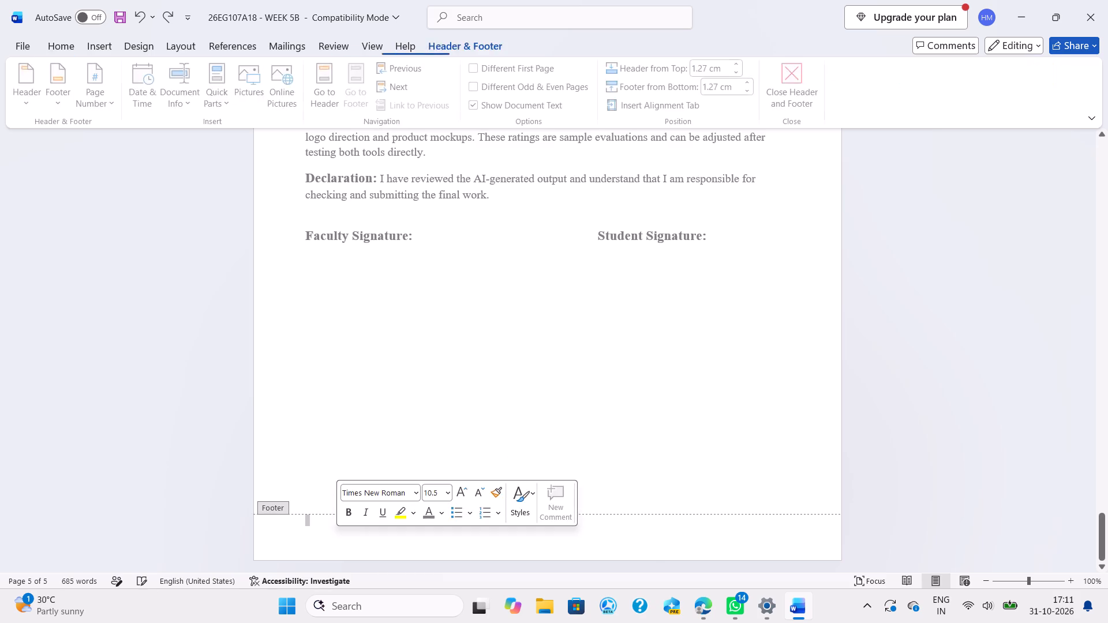
{"action": "type", "text": "ANURAG UNIVERSITY"}
{"action": "key", "text": "space"}
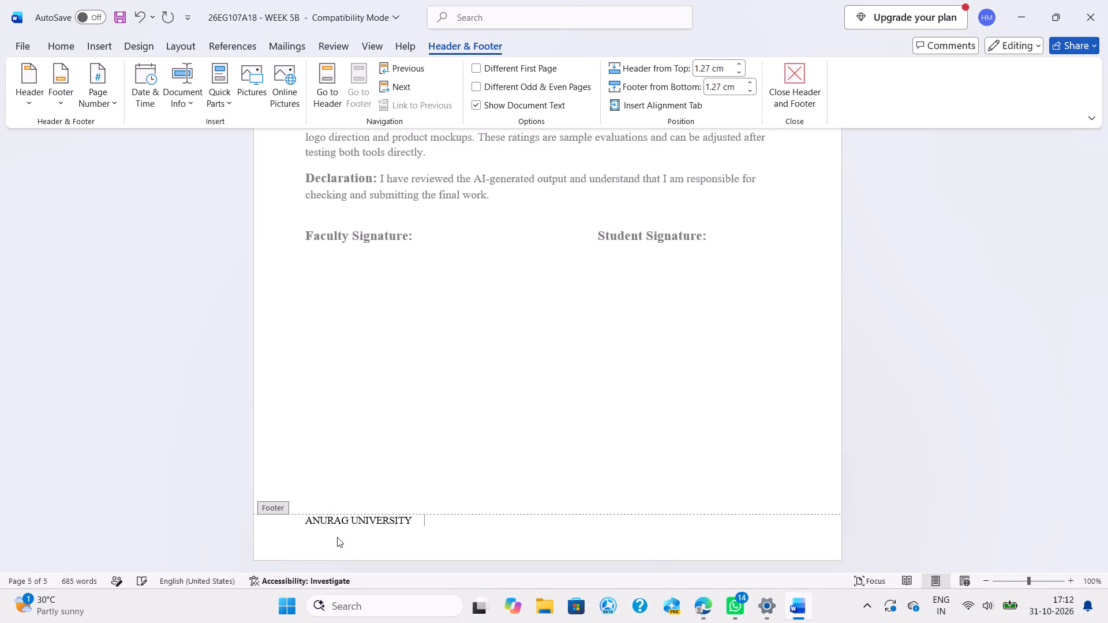
{"action": "type", "text": "AIML DEOARTMENT"}
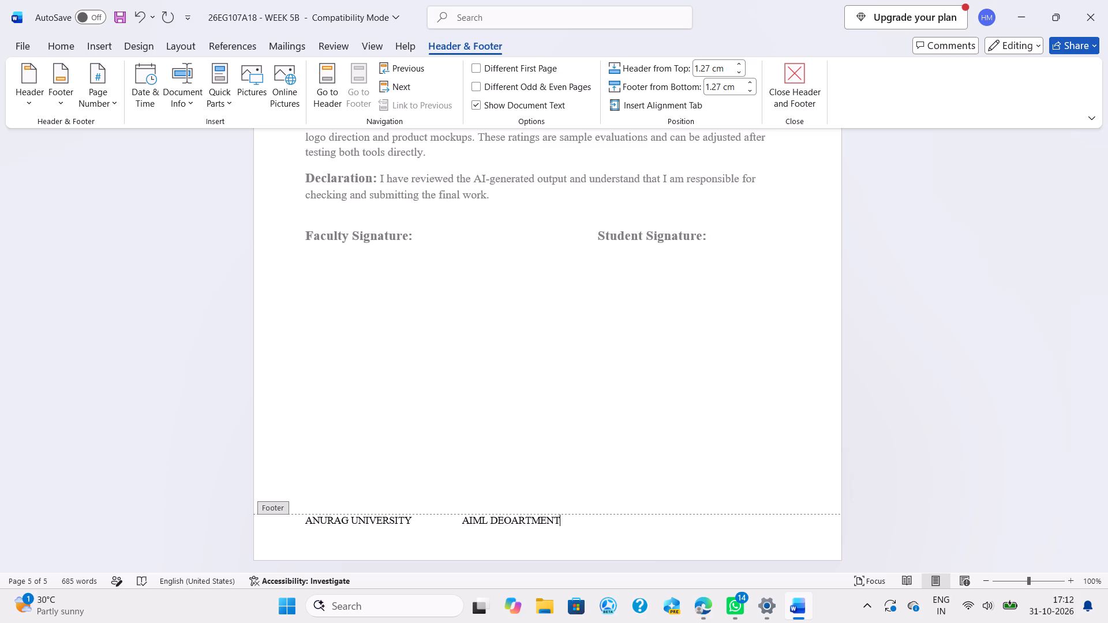
{"action": "key", "text": "Left"}
{"action": "key", "text": "Left"}
{"action": "key", "text": "Left"}
{"action": "key", "text": "Left"}
{"action": "key", "text": "Left"}
{"action": "key", "text": "Left"}
{"action": "key", "text": "Left"}
{"action": "key", "text": "BackSpace"}
{"action": "key", "text": "p"}
Format the whole footer line with font size 16 and the darkest grey from the white theme colour's shades.
{"action": "left_click_drag", "start_coordinate": [301, 525], "coordinate": [533, 539]}
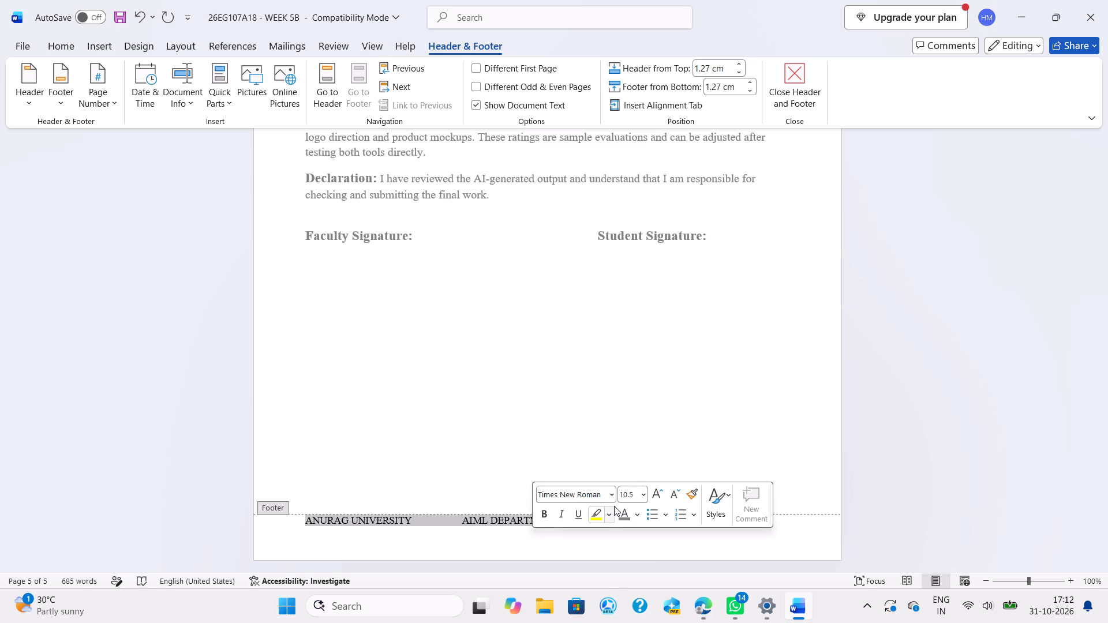
{"action": "left_click", "coordinate": [643, 493]}
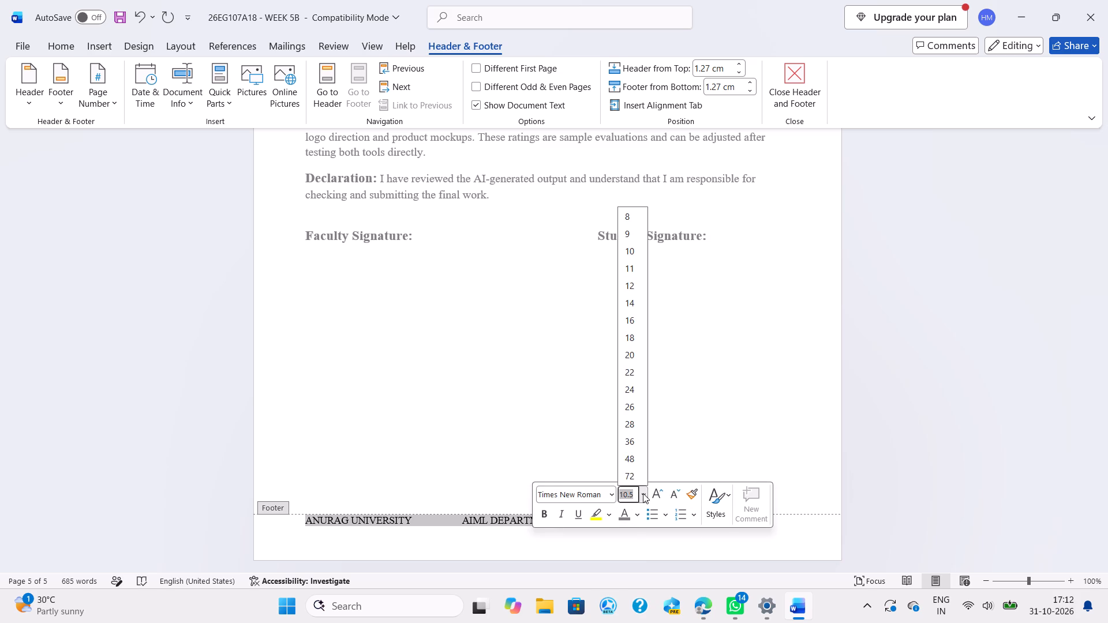
{"action": "left_click", "coordinate": [634, 301]}
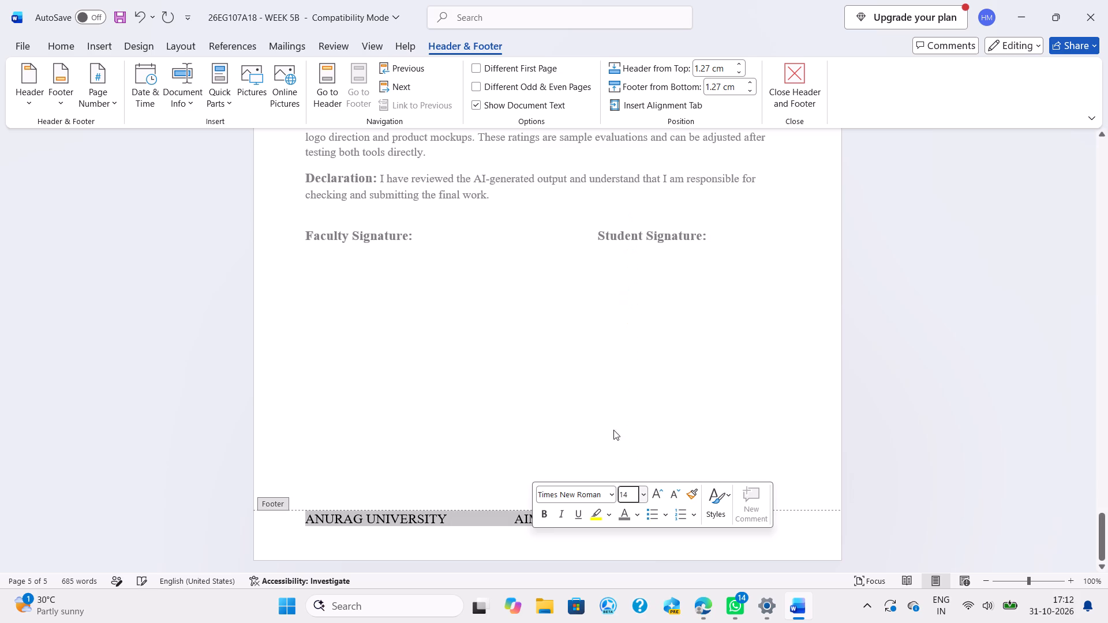
{"action": "left_click", "coordinate": [642, 495]}
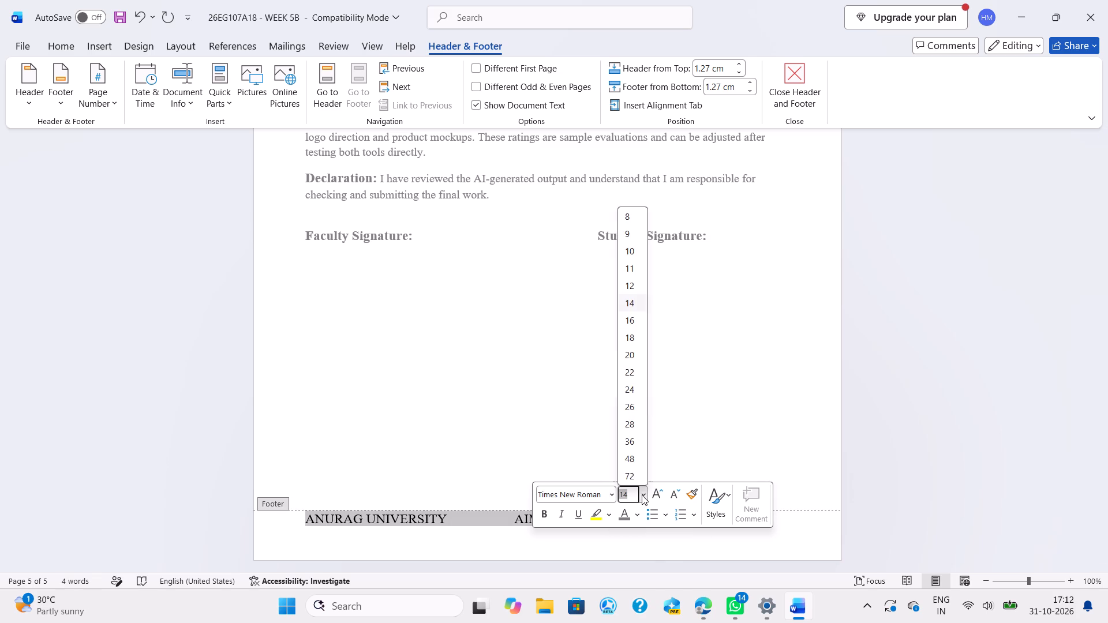
{"action": "left_click", "coordinate": [631, 320]}
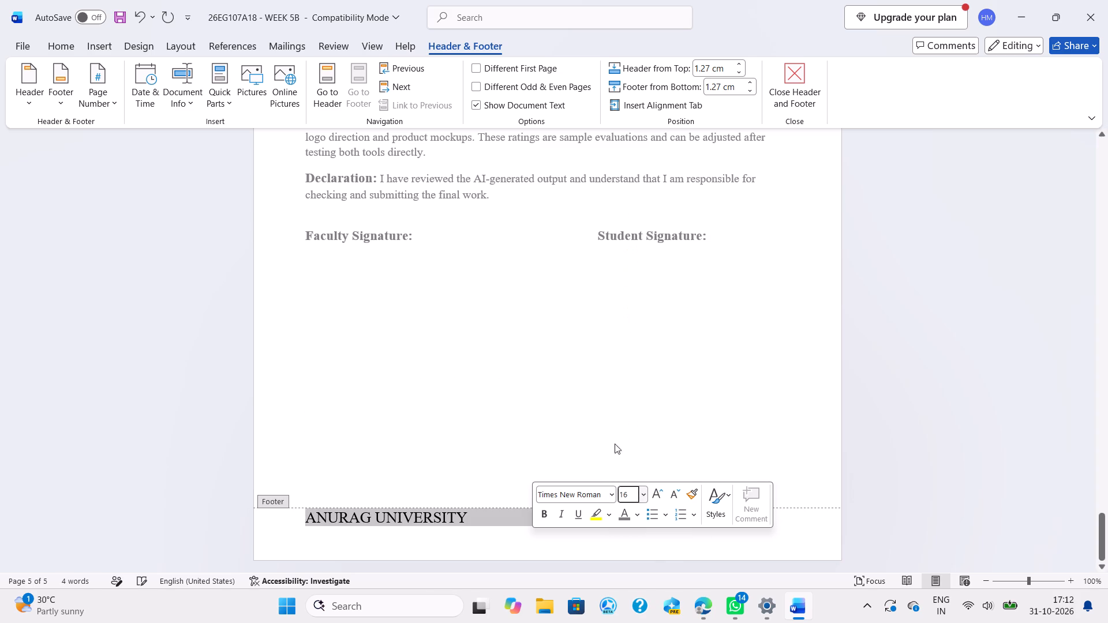
{"action": "left_click", "coordinate": [635, 513]}
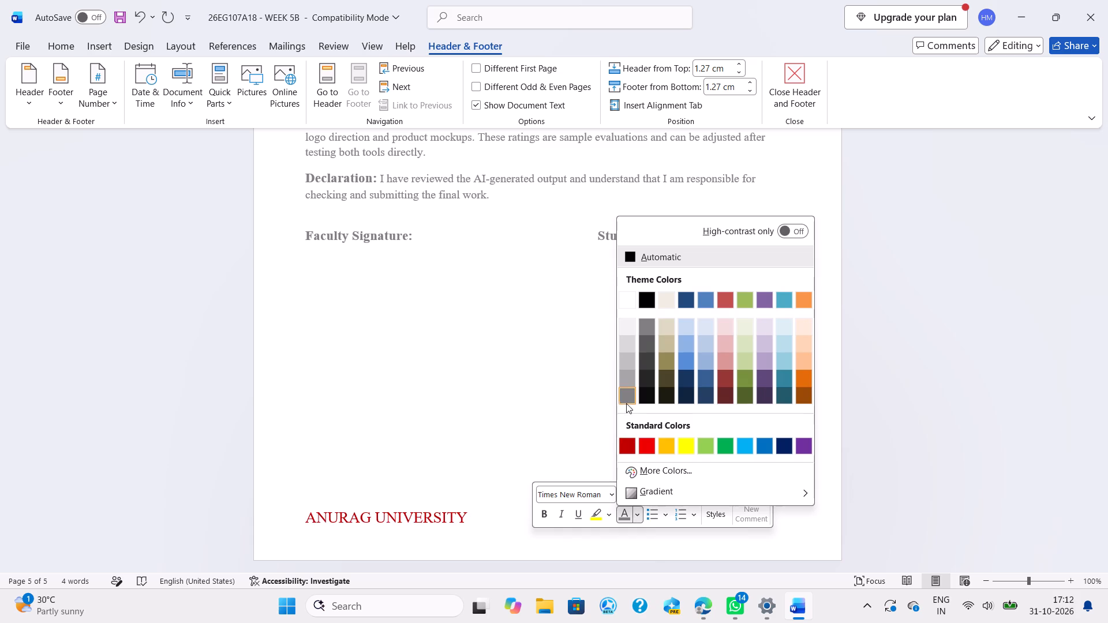
{"action": "left_click", "coordinate": [620, 394]}
{"action": "left_click", "coordinate": [504, 416]}
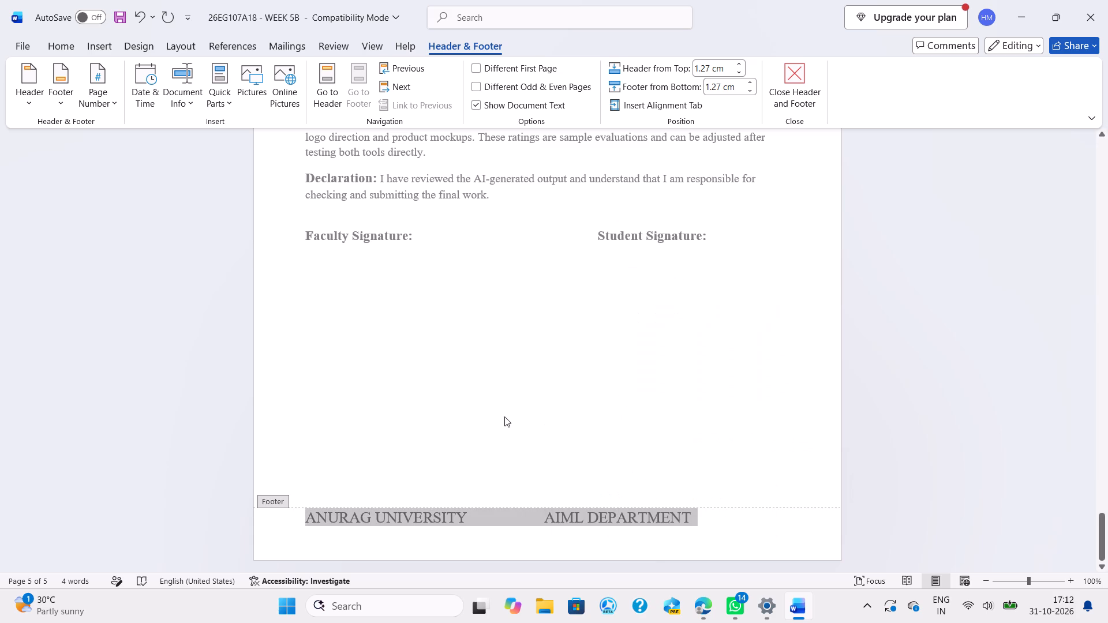
Widen the footer gap with 15 more spaces so "AIML DEPARTMENT" sits nearer the right margin, and return to the body text.
{"action": "left_click", "coordinate": [489, 522]}
{"action": "key", "text": "space"}
{"action": "key", "text": "space"}
{"action": "key", "text": "space"}
{"action": "key", "text": "space"}
{"action": "key", "text": "space"}
{"action": "key", "text": "space"}
{"action": "key", "text": "space"}
{"action": "key", "text": "space"}
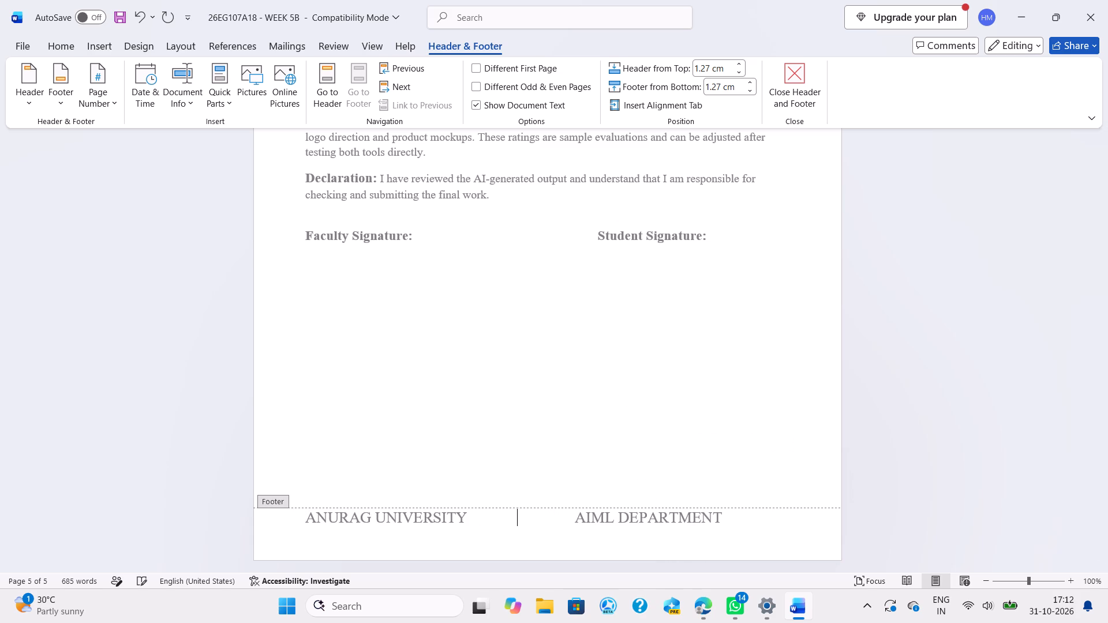
{"action": "key", "text": "space"}
{"action": "key", "text": "space"}
{"action": "key", "text": "space"}
{"action": "key", "text": "space"}
{"action": "key", "text": "space"}
{"action": "key", "text": "space"}
{"action": "key", "text": "space"}
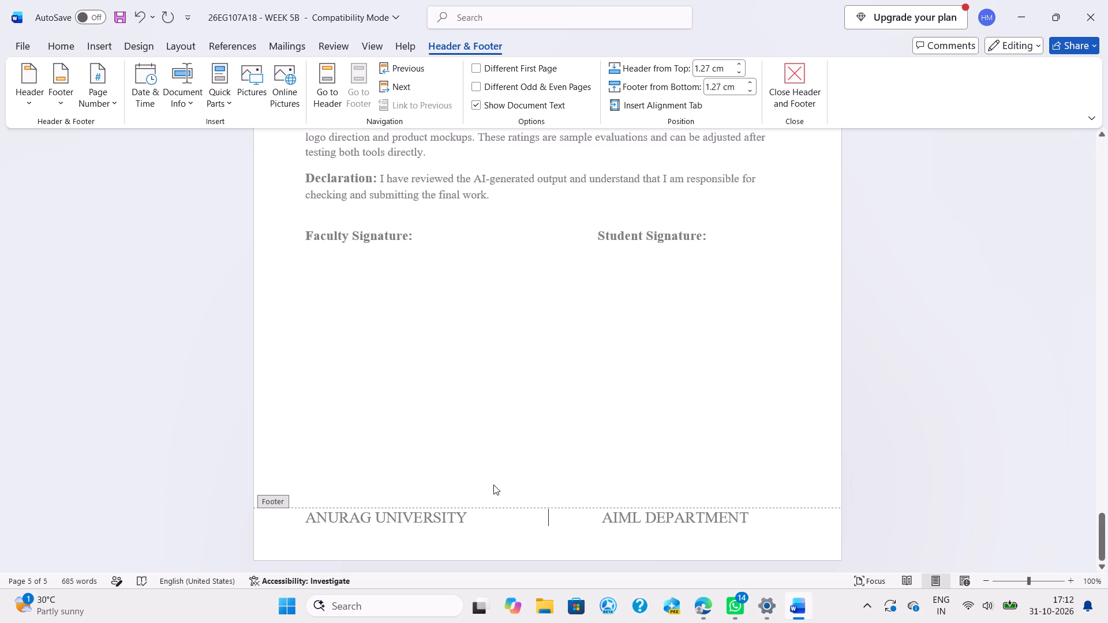
{"action": "double_click", "coordinate": [493, 485]}
Insert a blank line before the "Logo Guidelines:" paragraph to separate it from the header of page 5.
{"action": "scroll", "coordinate": [504, 425], "scroll_direction": "up", "scroll_amount": 3}
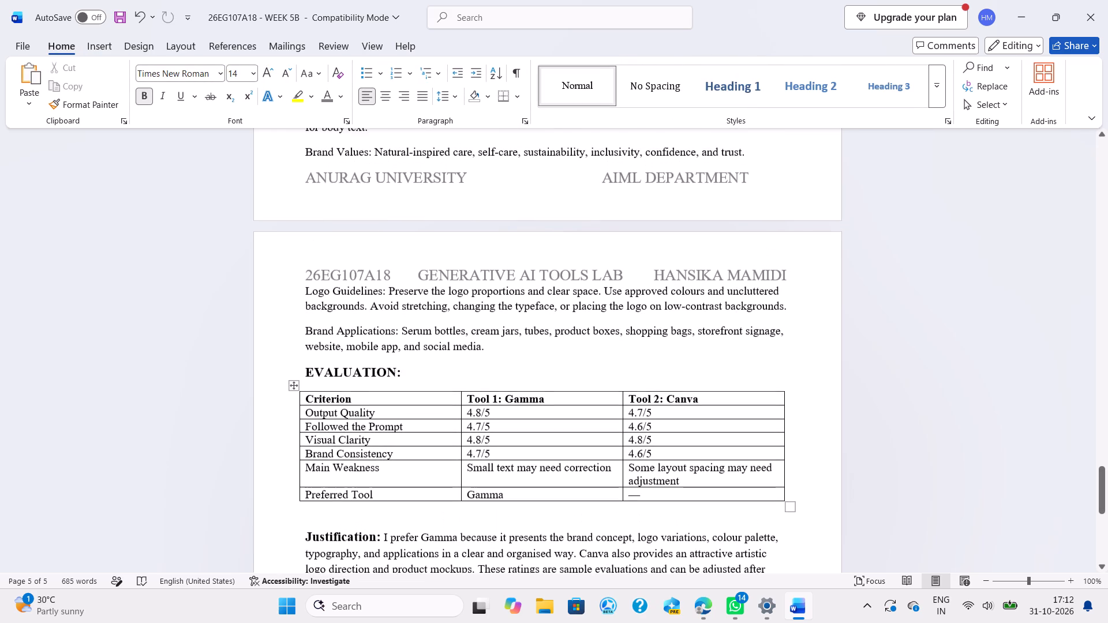
{"action": "scroll", "coordinate": [504, 425], "scroll_direction": "up", "scroll_amount": 2}
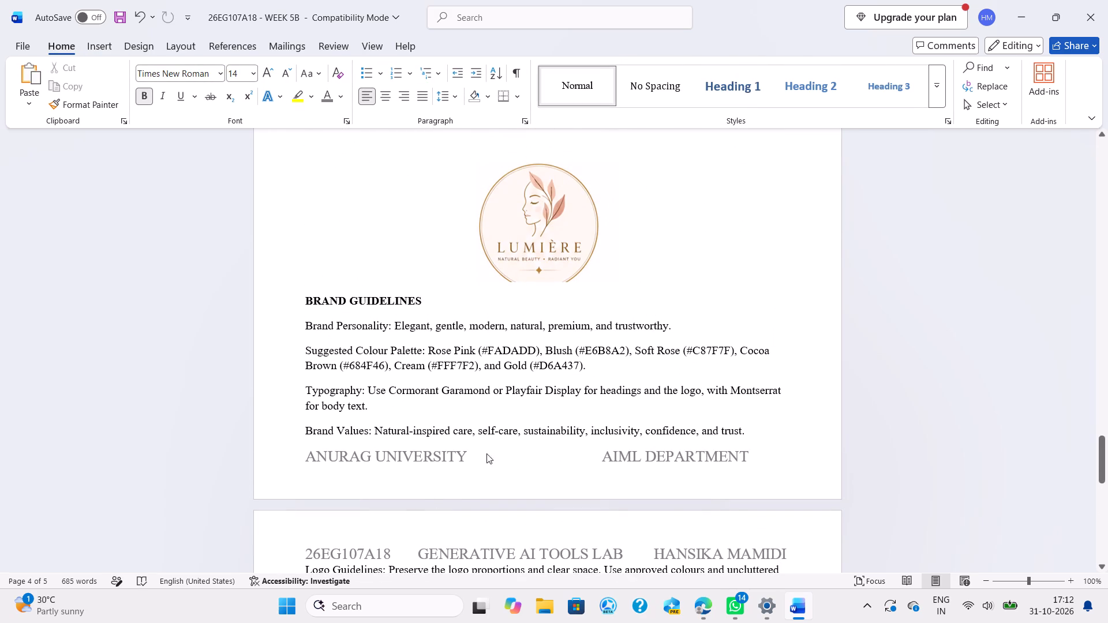
{"action": "left_click", "coordinate": [302, 564]}
{"action": "key", "text": "Return"}
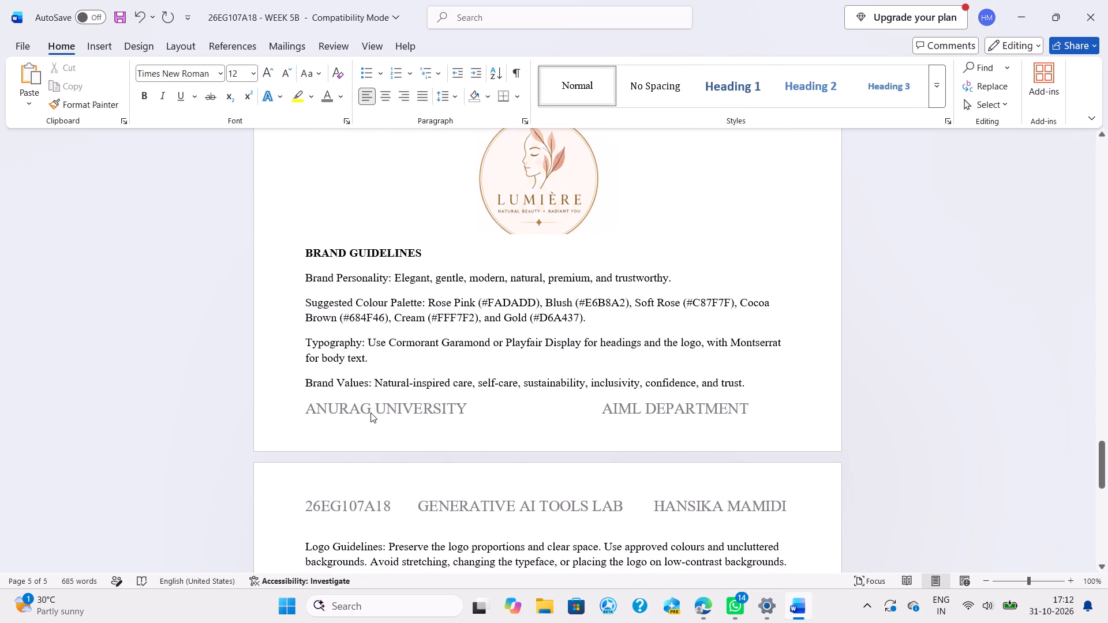
Apply a Box page border with a solid ½ pt line in automatic colour to the whole document.
{"action": "scroll", "coordinate": [370, 412], "scroll_direction": "up", "scroll_amount": 16}
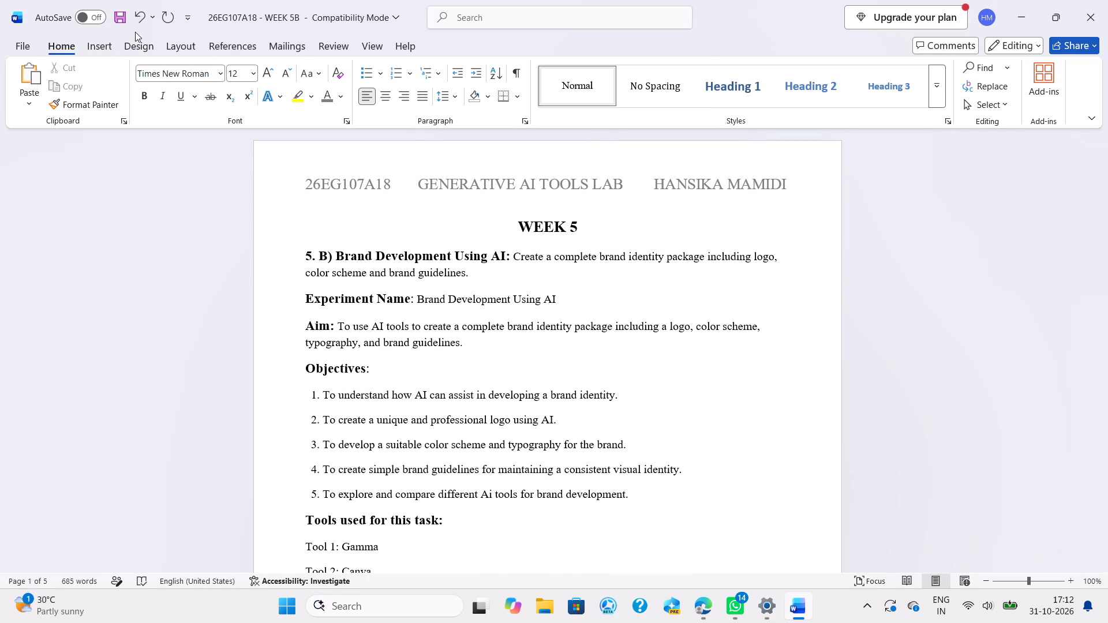
{"action": "left_click", "coordinate": [144, 45]}
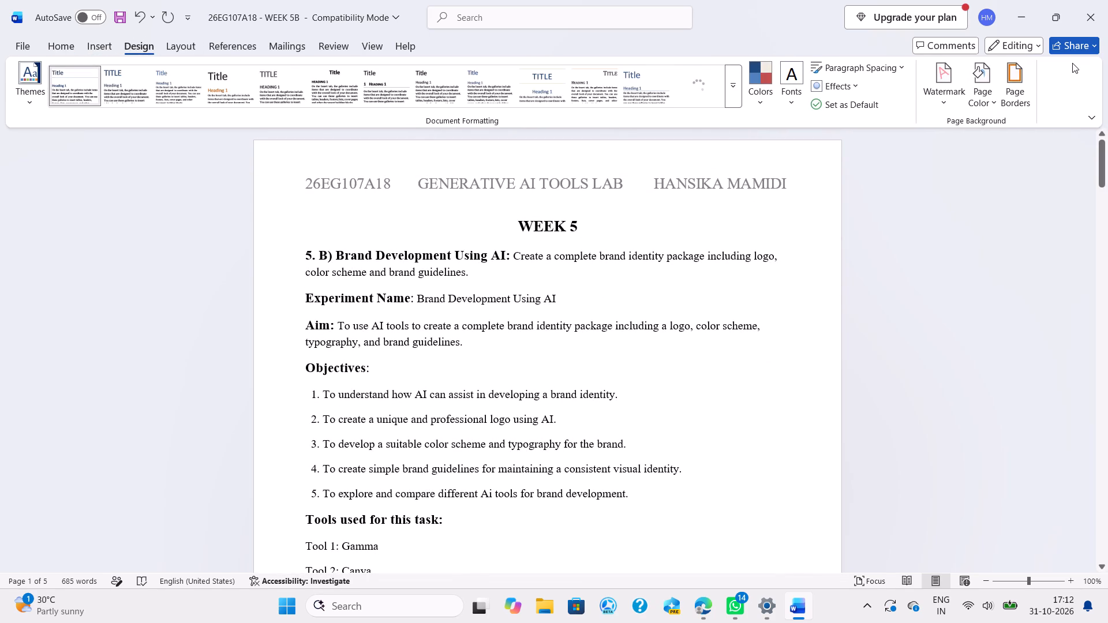
{"action": "left_click", "coordinate": [1015, 87]}
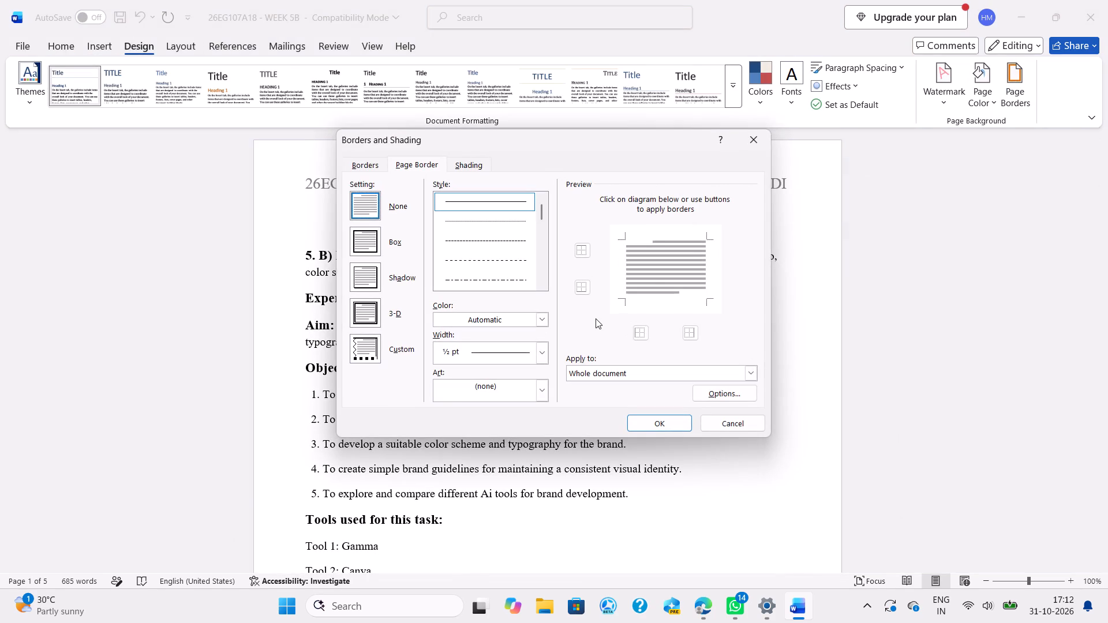
{"action": "left_click", "coordinate": [373, 239]}
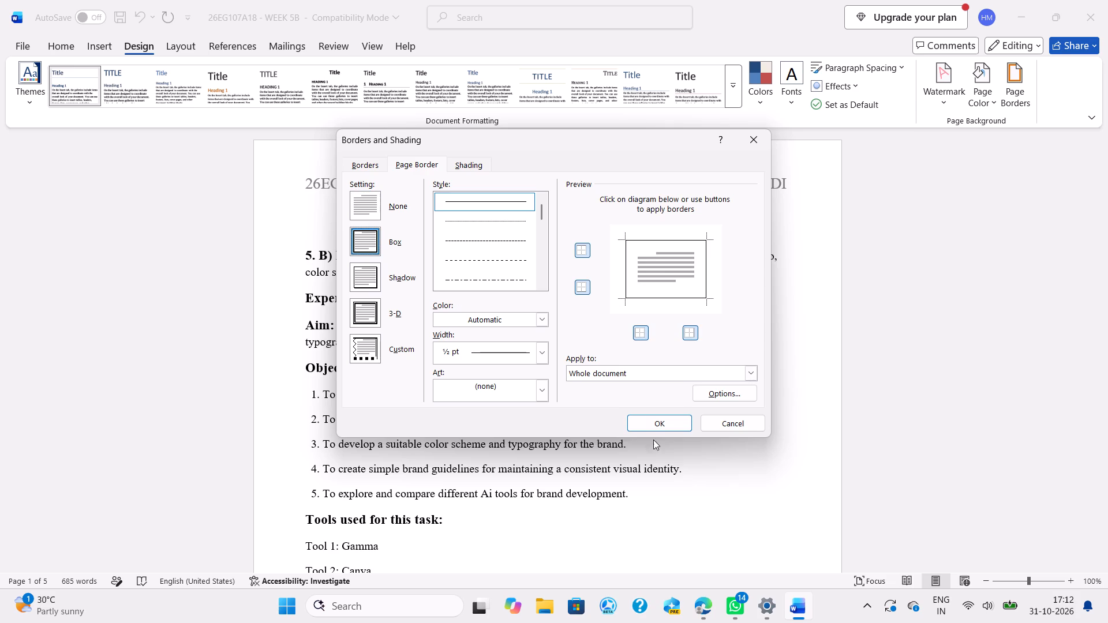
{"action": "left_click", "coordinate": [644, 423]}
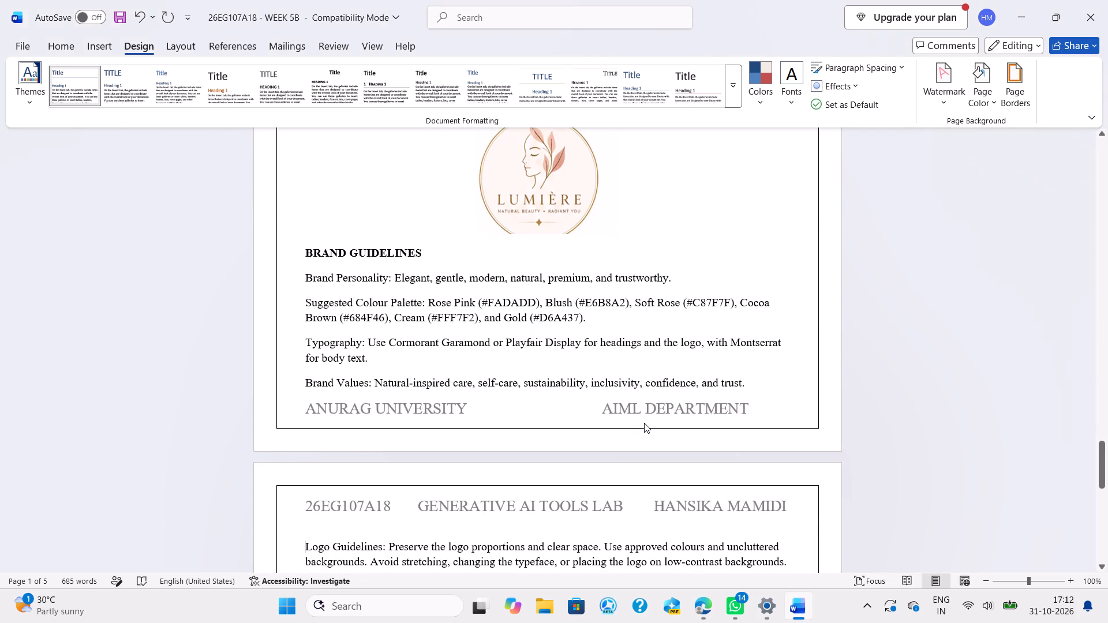
Turn on AutoSave for the document, choosing OneDrive - Personal as the upload location.
{"action": "scroll", "coordinate": [644, 423], "scroll_direction": "down", "scroll_amount": 11}
{"action": "scroll", "coordinate": [644, 423], "scroll_direction": "down", "scroll_amount": 11}
{"action": "scroll", "coordinate": [644, 423], "scroll_direction": "up", "scroll_amount": 7}
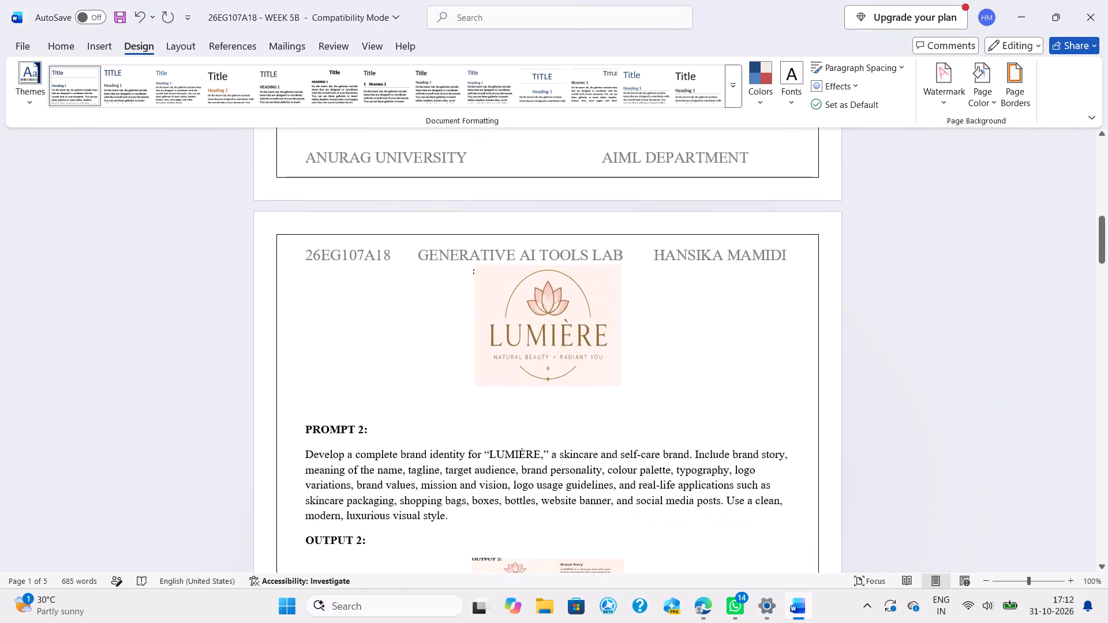
{"action": "scroll", "coordinate": [644, 423], "scroll_direction": "up", "scroll_amount": 20}
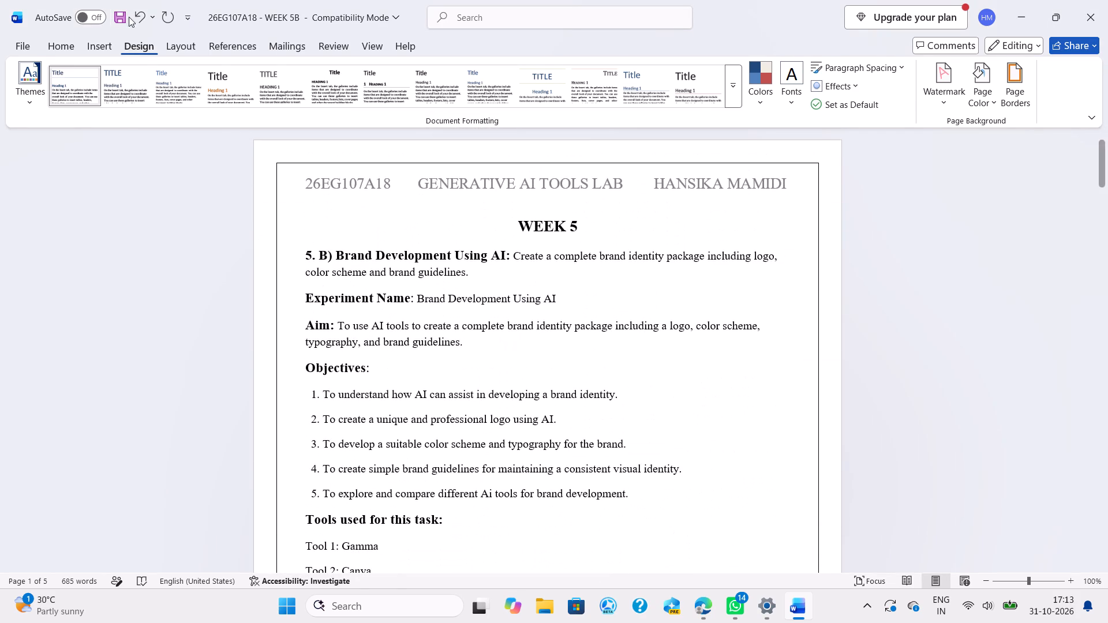
{"action": "left_click", "coordinate": [91, 17]}
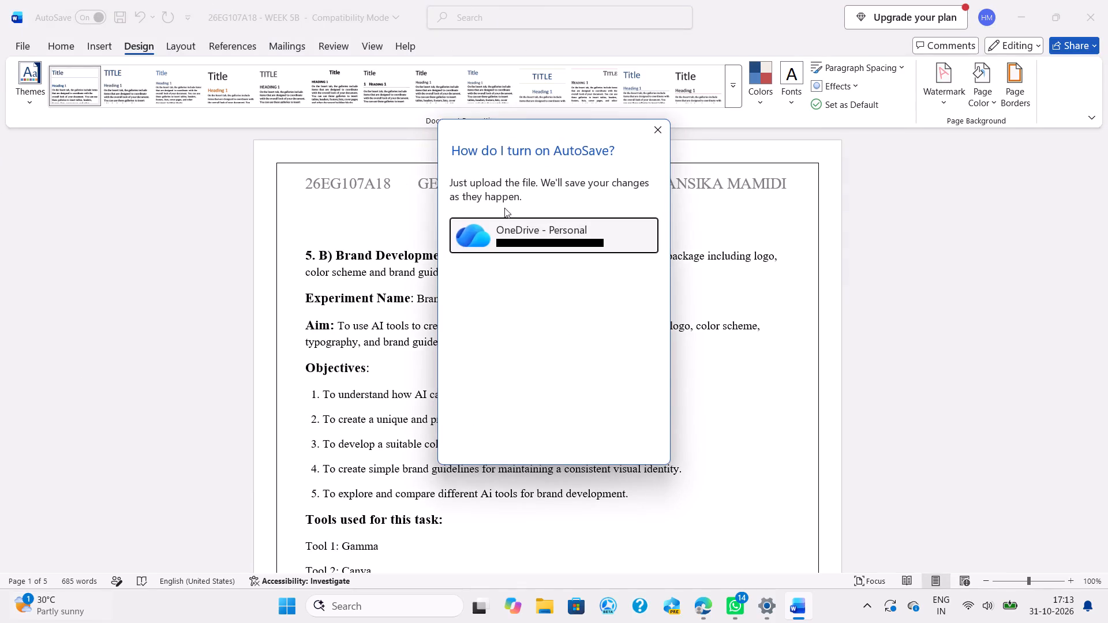
{"action": "left_click", "coordinate": [504, 232]}
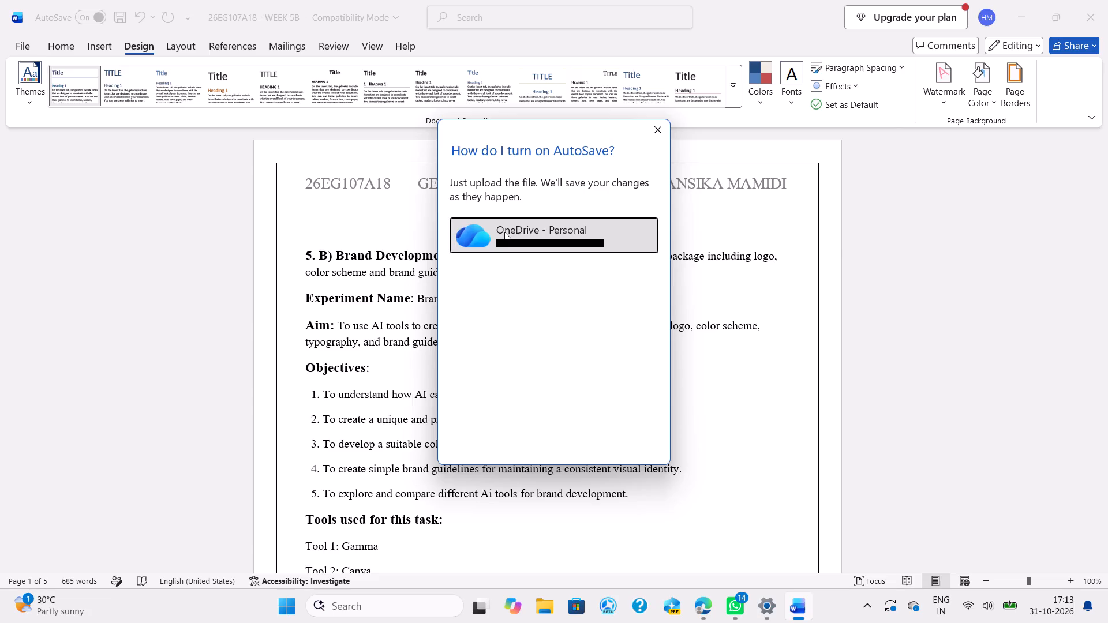
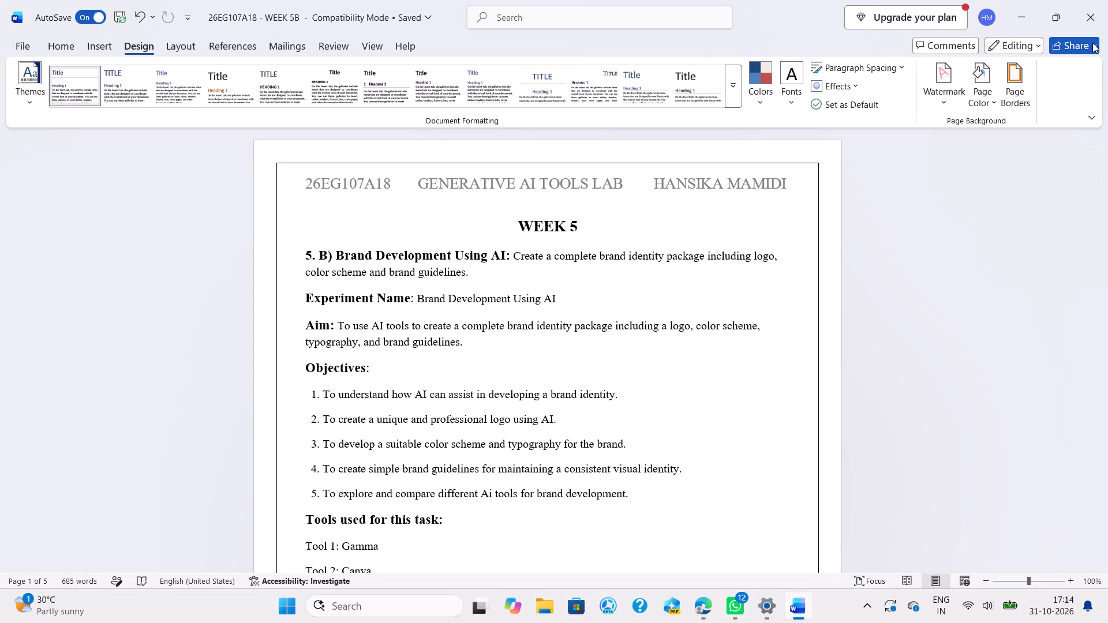
Copy a sharing link to the WEEK 5B document and dismiss the link notice.
{"action": "left_click", "coordinate": [1092, 43]}
{"action": "left_click", "coordinate": [1045, 87]}
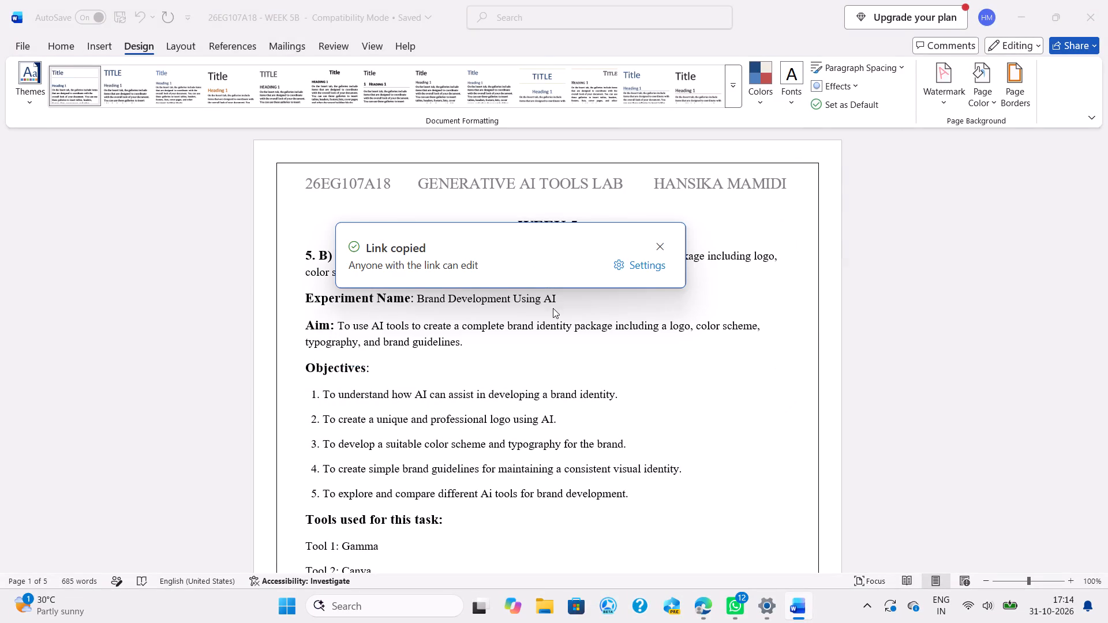
{"action": "left_click", "coordinate": [658, 249]}
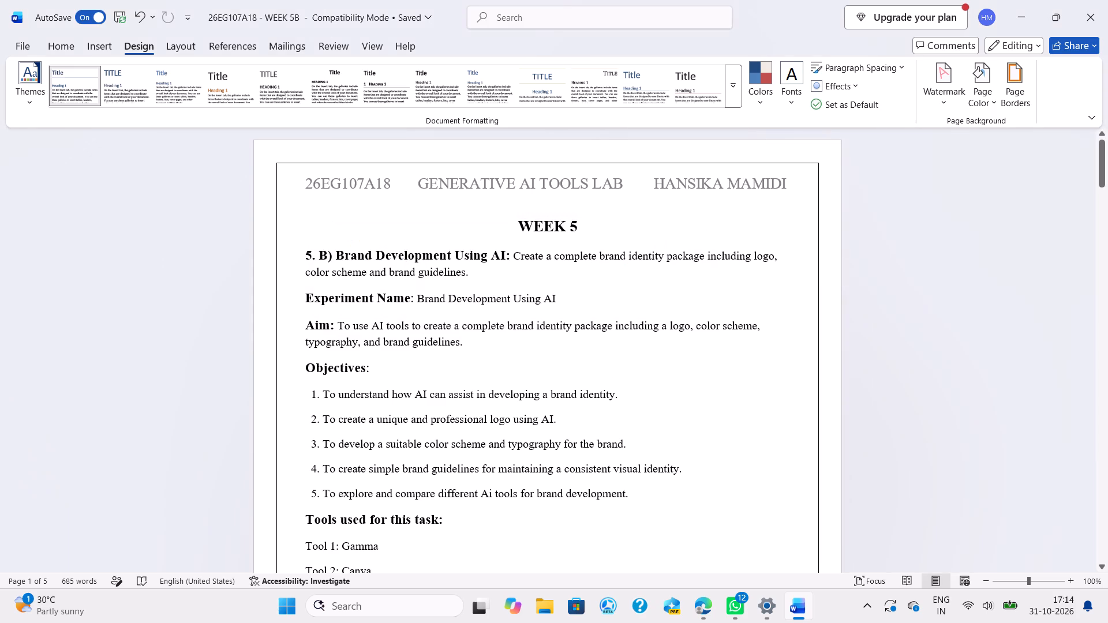
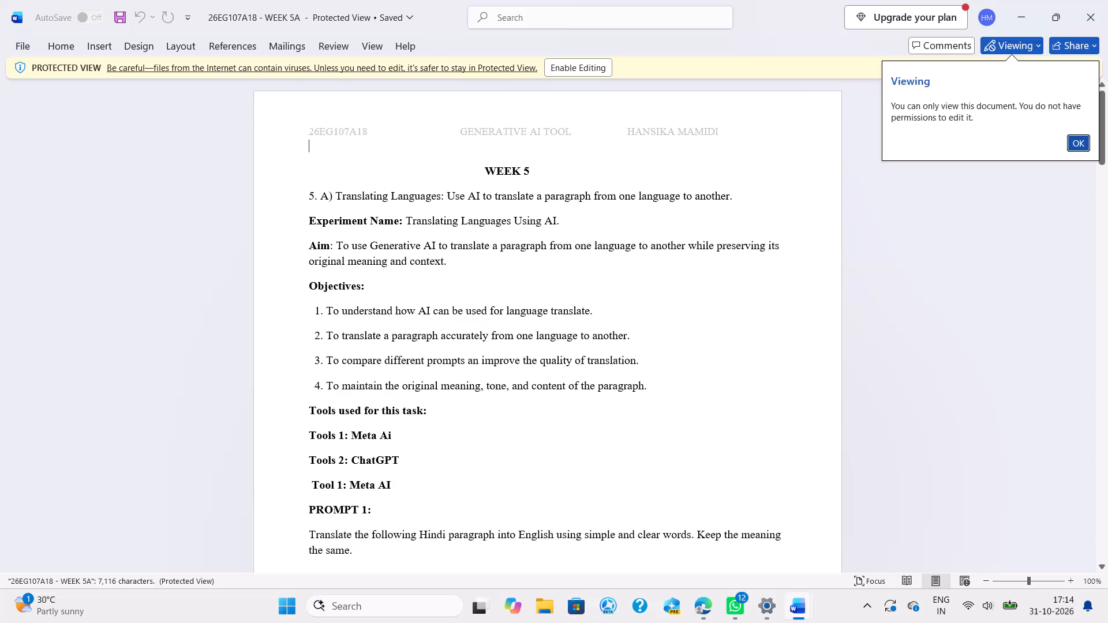
Enable editing in the WEEK 5A document and change the header's middle text to GENERATIVE AI TOOLS LAB.
{"action": "left_click", "coordinate": [588, 64]}
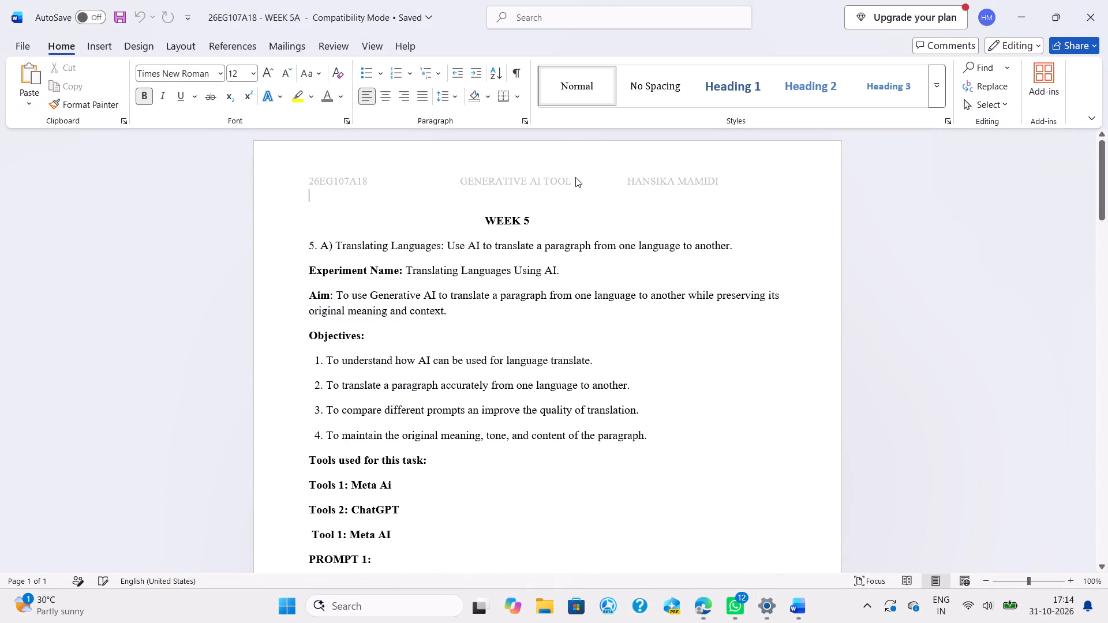
{"action": "left_click", "coordinate": [575, 177]}
{"action": "double_click", "coordinate": [568, 177]}
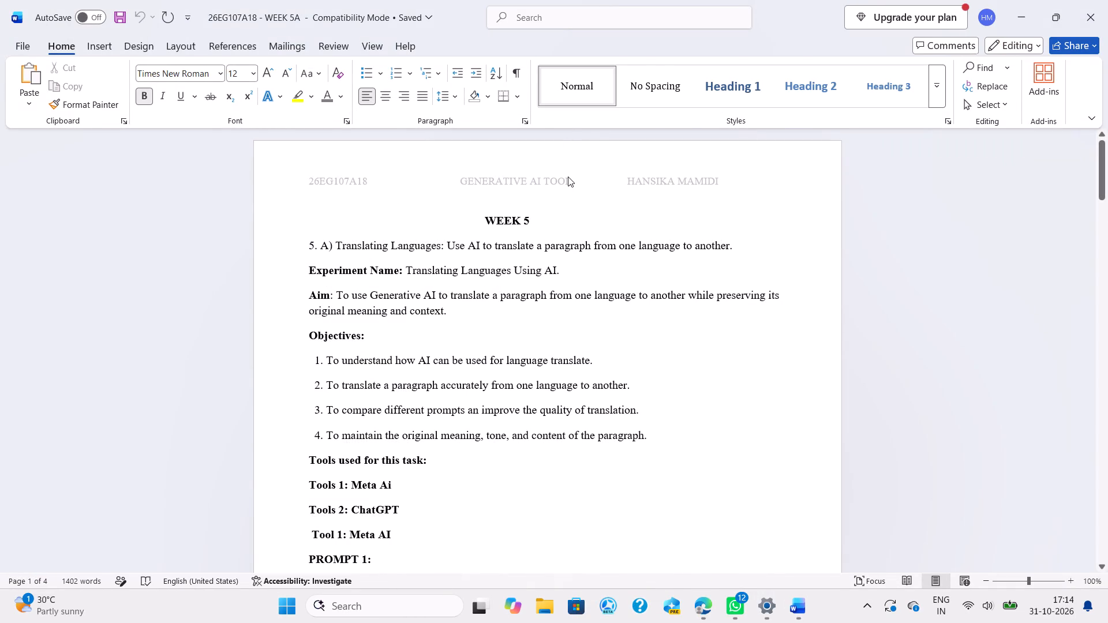
{"action": "left_click", "coordinate": [574, 178]}
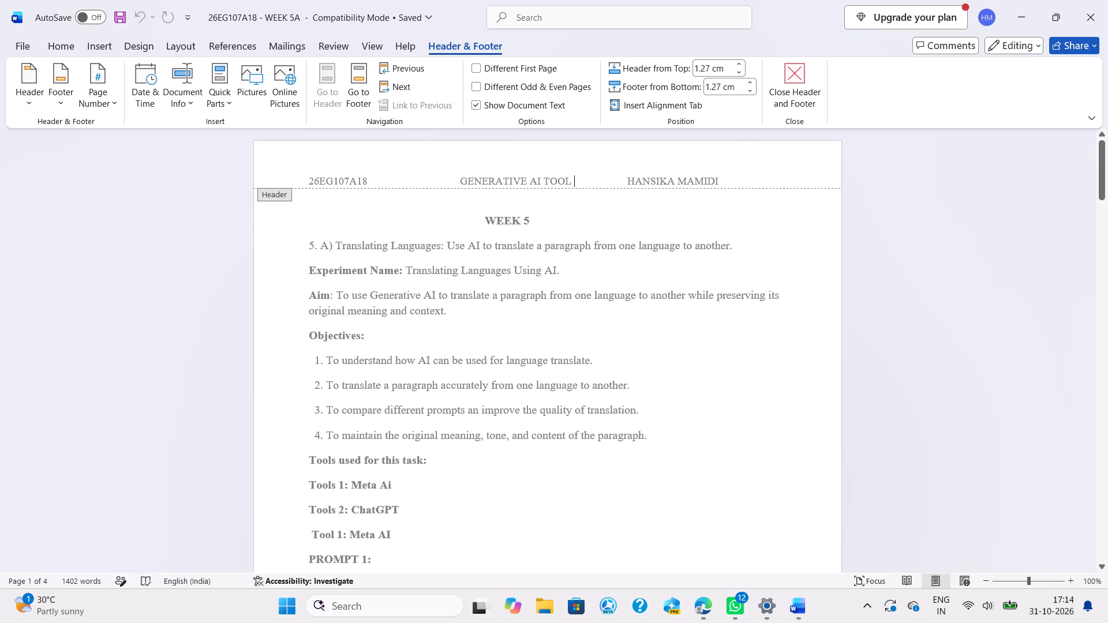
{"action": "key", "text": "BackSpace"}
{"action": "type", "text": "S LAB"}
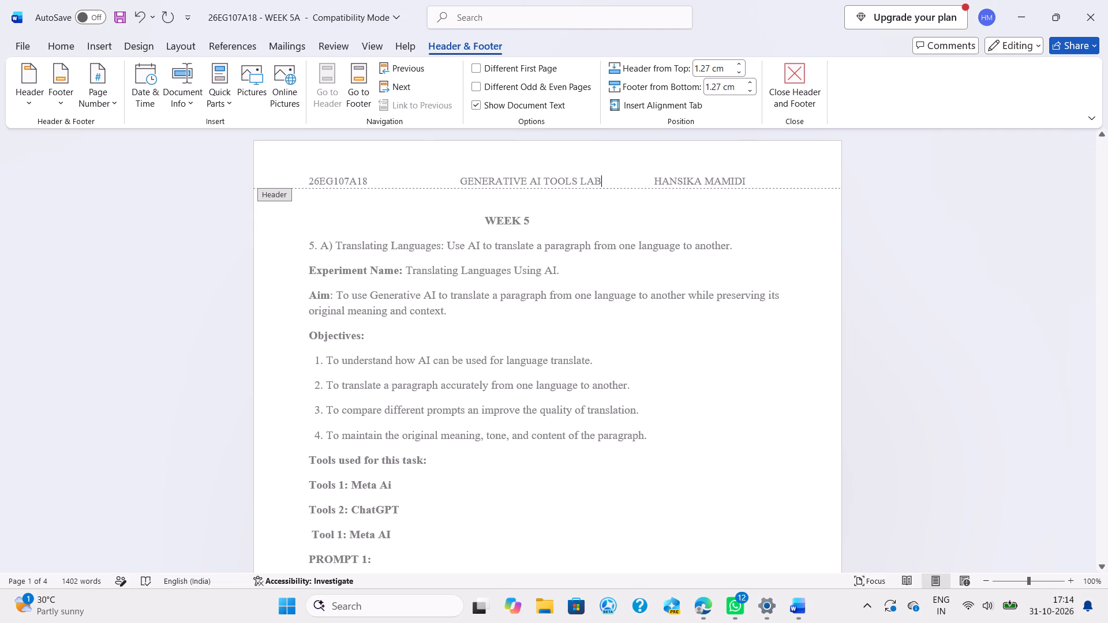
Make the entire header text bold and set its font size to 16.
{"action": "left_click_drag", "start_coordinate": [308, 179], "coordinate": [617, 183]}
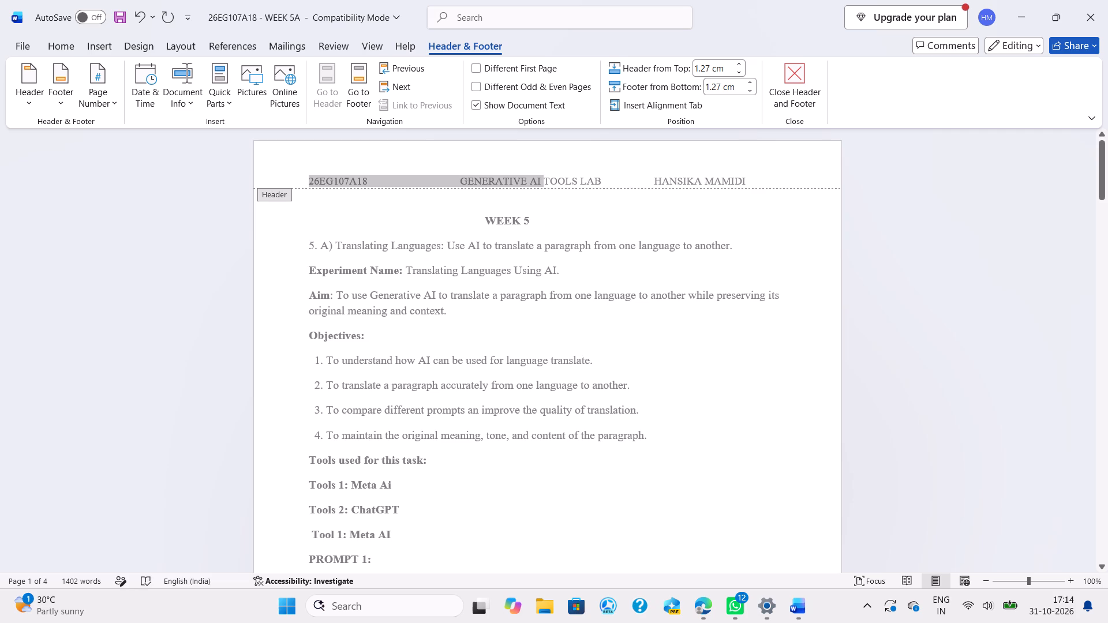
{"action": "left_click_drag", "start_coordinate": [617, 183], "coordinate": [773, 193]}
{"action": "left_click", "coordinate": [788, 163]}
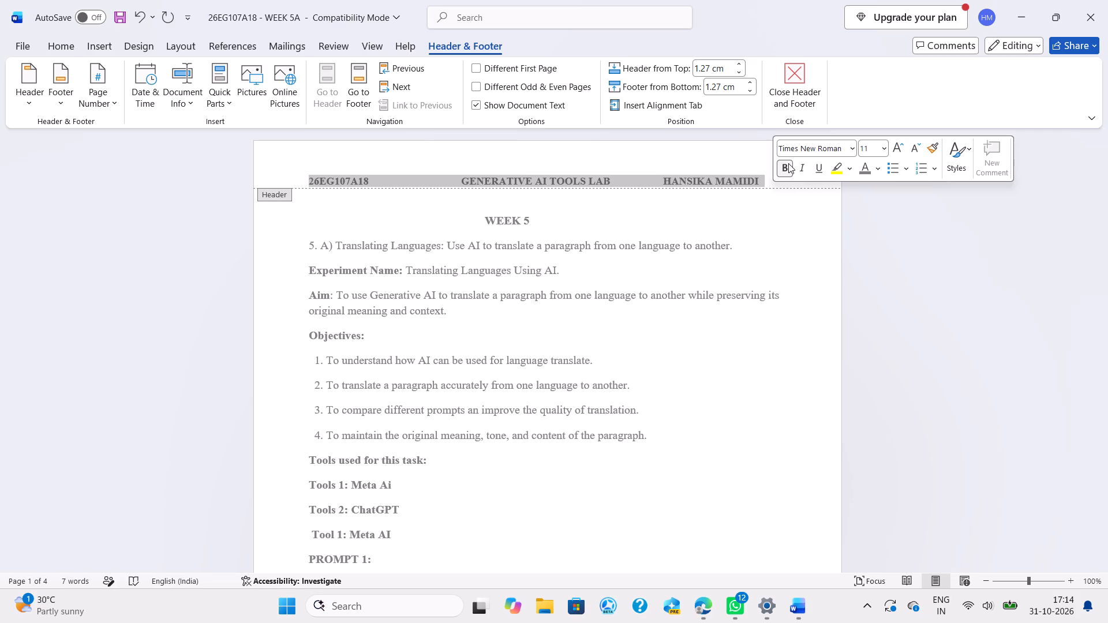
{"action": "left_click", "coordinate": [882, 151]}
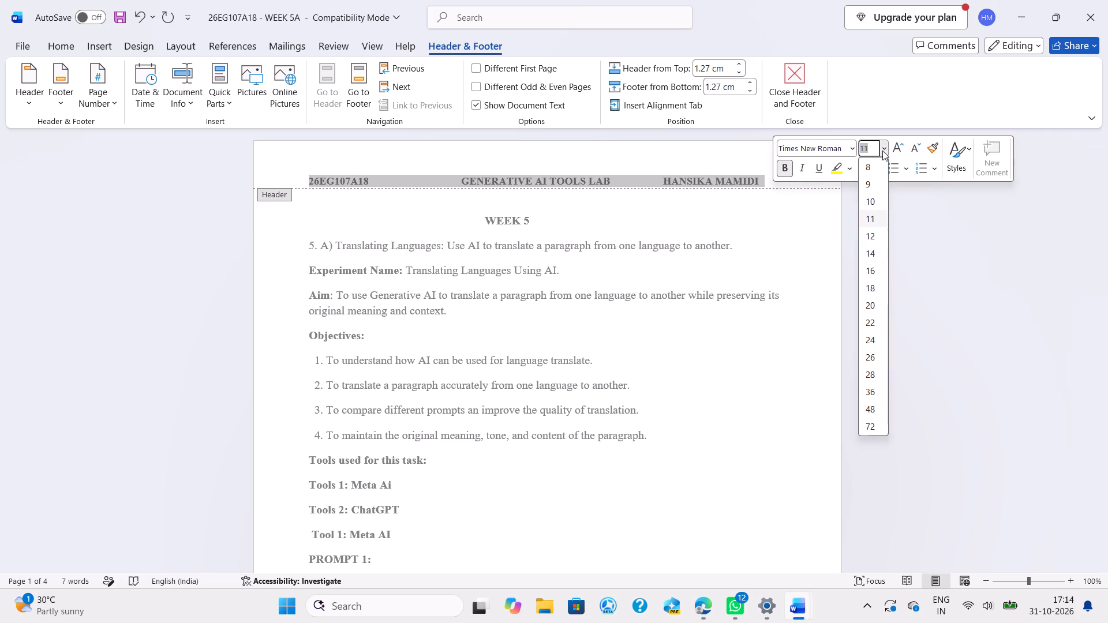
{"action": "left_click", "coordinate": [877, 272]}
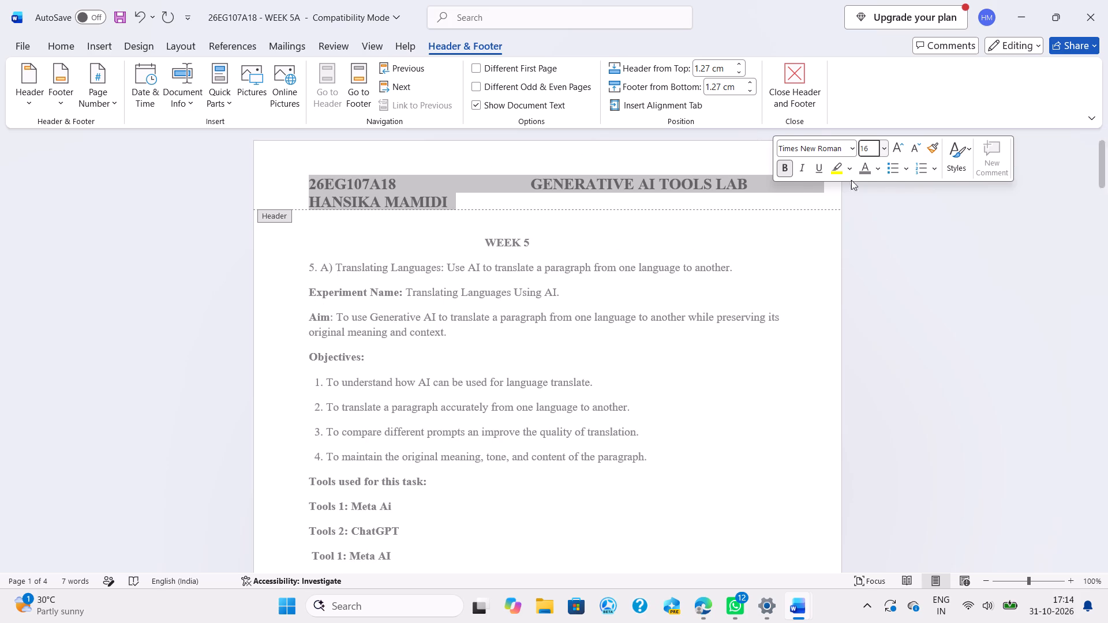
{"action": "left_click", "coordinate": [877, 171]}
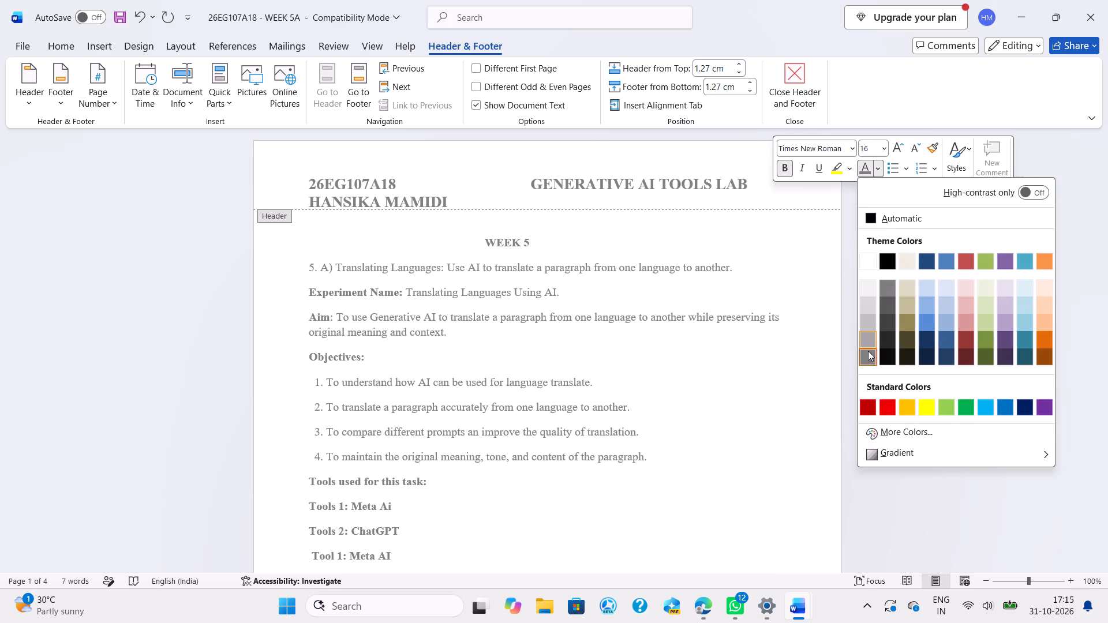
{"action": "left_click", "coordinate": [480, 180]}
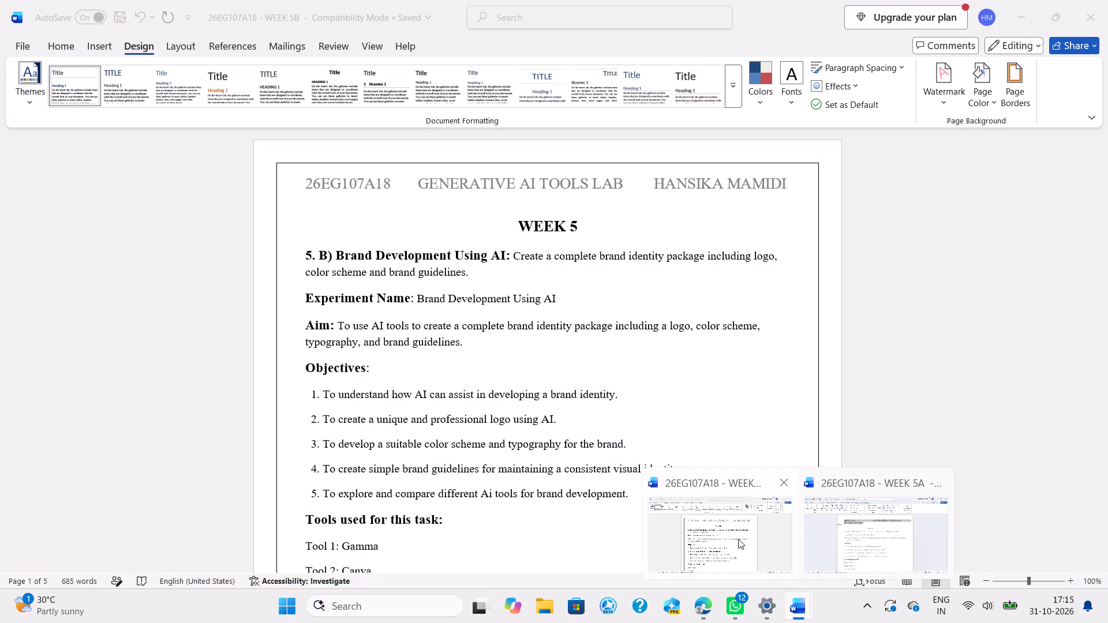
Check the WEEK 5B header for reference and remove the bold from the WEEK 5A header text.
{"action": "left_click", "coordinate": [738, 539]}
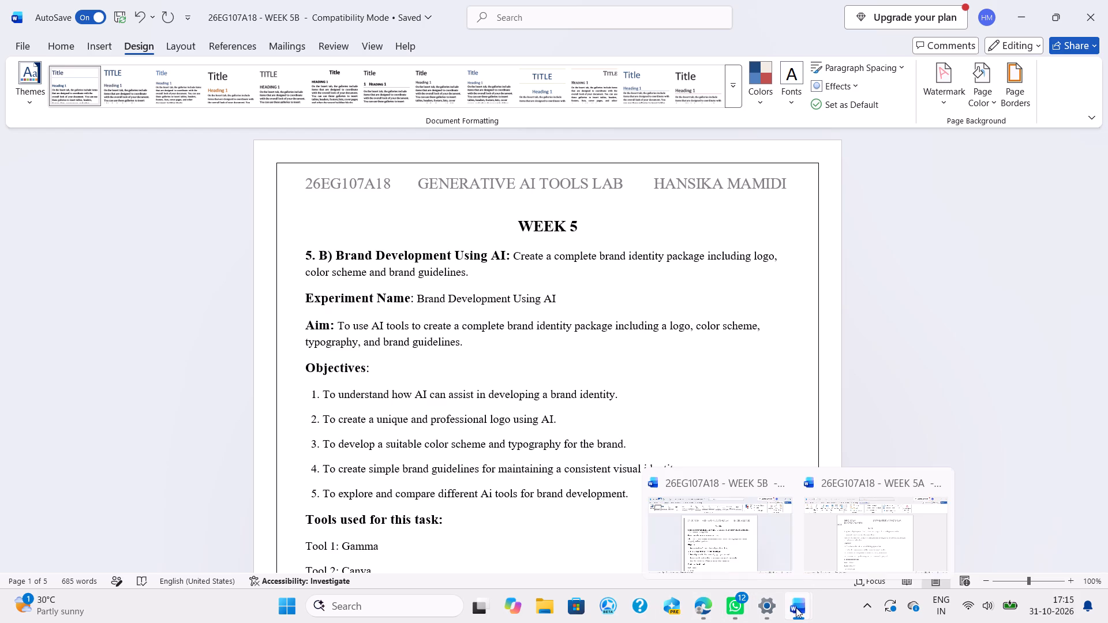
{"action": "left_click", "coordinate": [752, 531]}
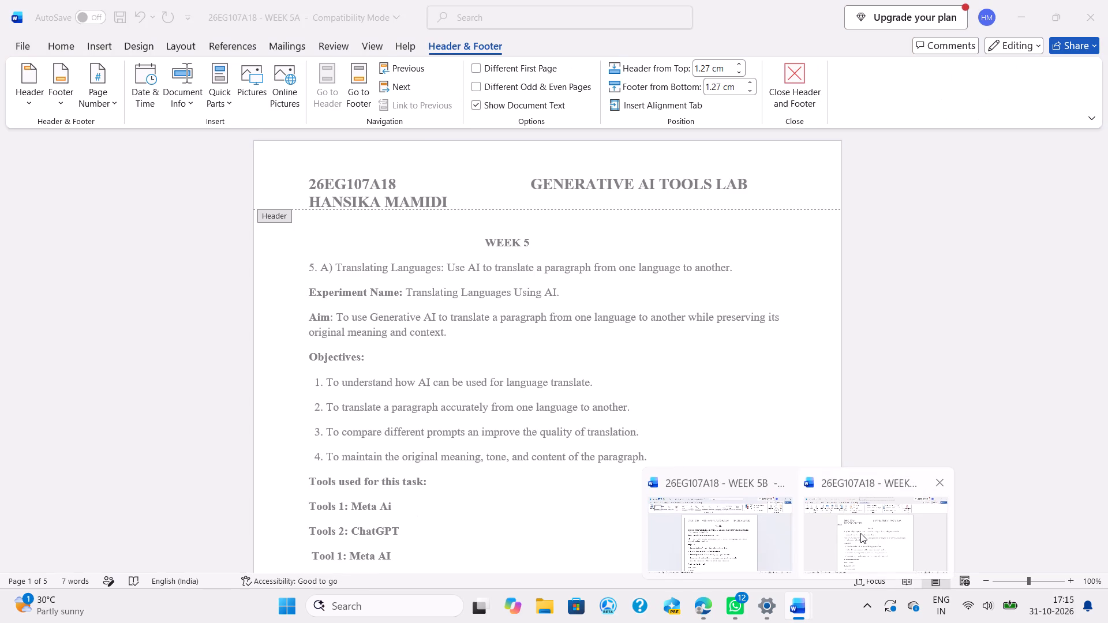
{"action": "left_click", "coordinate": [860, 533]}
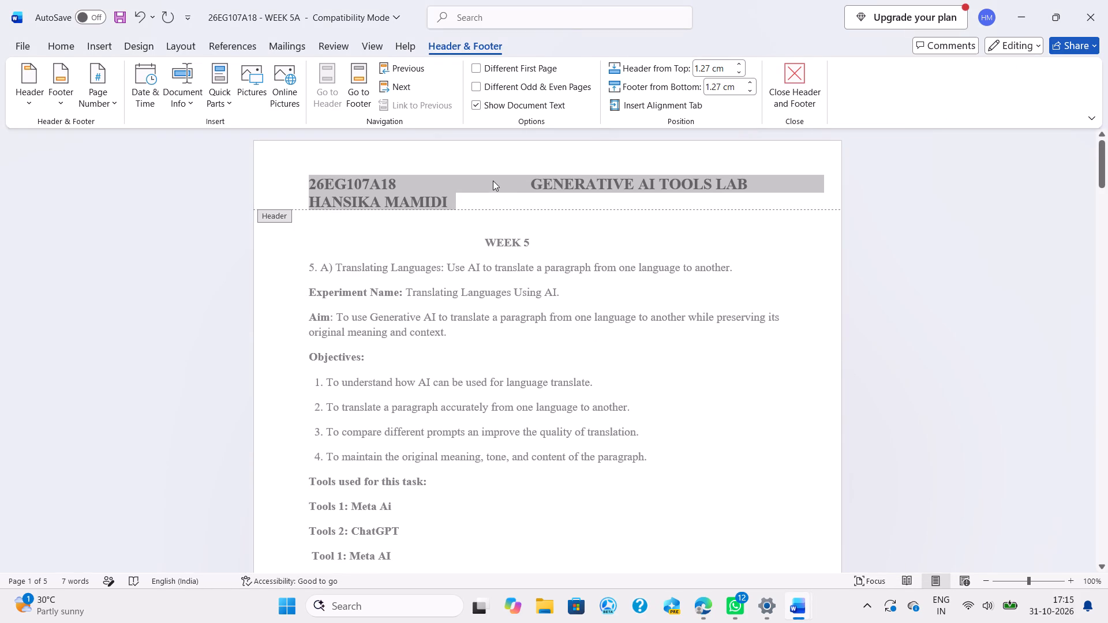
{"action": "left_click", "coordinate": [58, 40]}
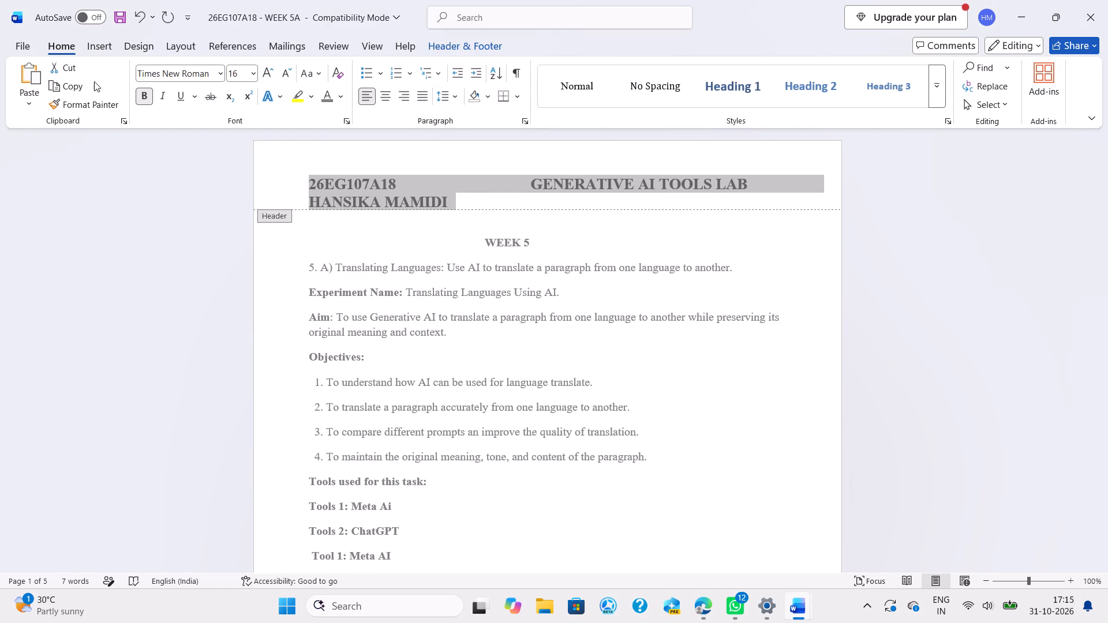
{"action": "left_click", "coordinate": [140, 98]}
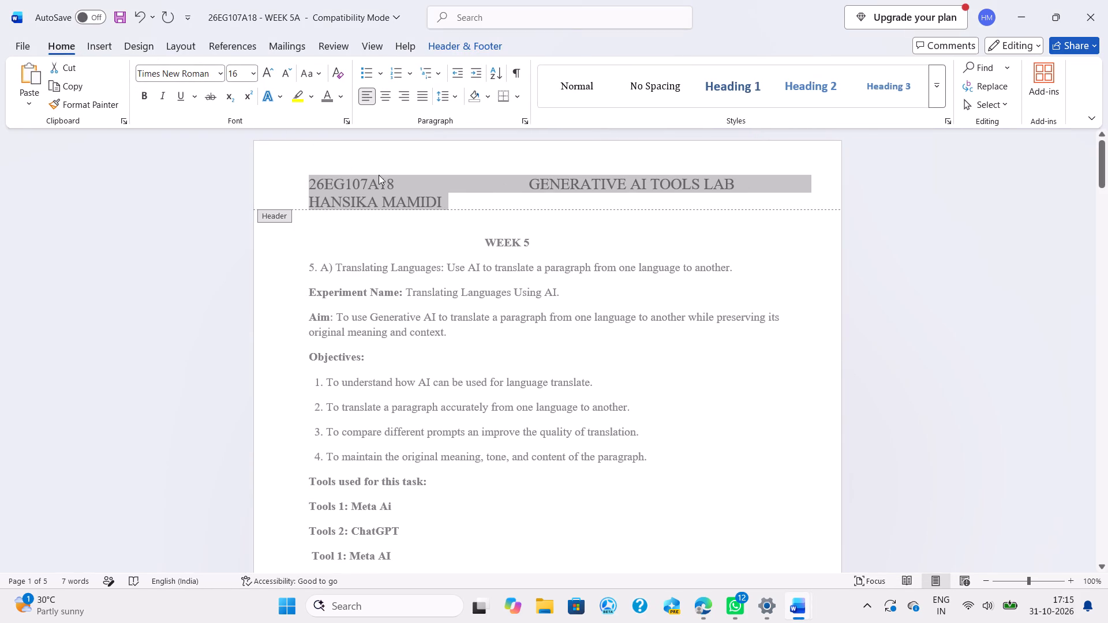
Delete the extra spaces between the roll number and GENERATIVE AI TOOLS LAB in the header.
{"action": "left_click", "coordinate": [415, 187]}
{"action": "left_click", "coordinate": [511, 191]}
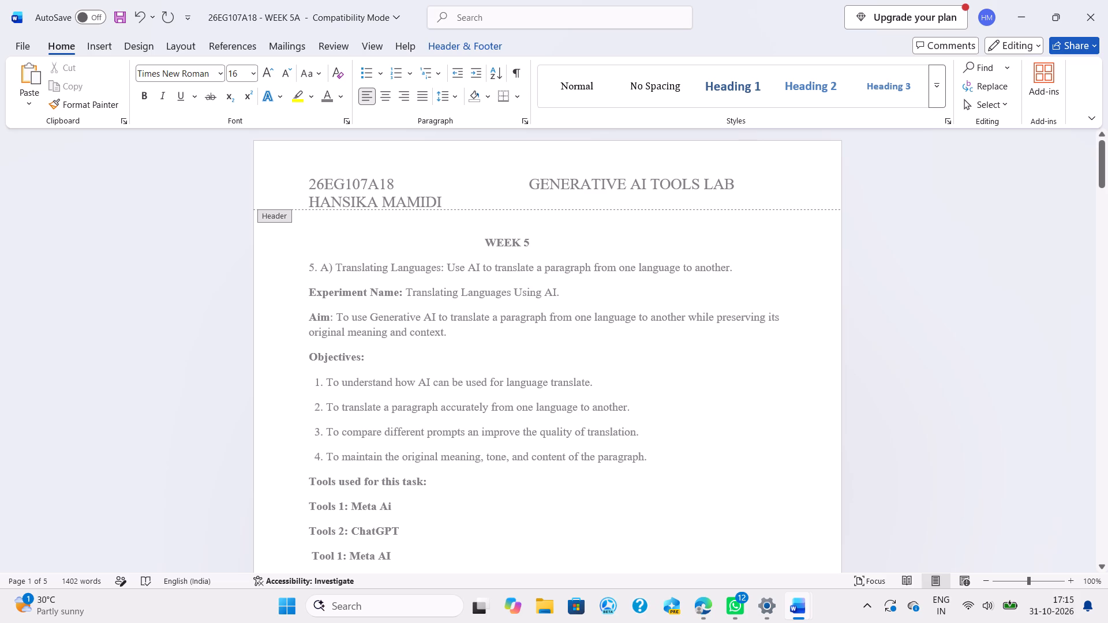
{"action": "key", "text": "BackSpace"}
{"action": "key", "text": "BackSpace"}
{"action": "key", "text": "BackSpace"}
{"action": "key", "text": "BackSpace"}
{"action": "key", "text": "BackSpace"}
{"action": "key", "text": "BackSpace"}
{"action": "key", "text": "BackSpace"}
{"action": "key", "text": "BackSpace"}
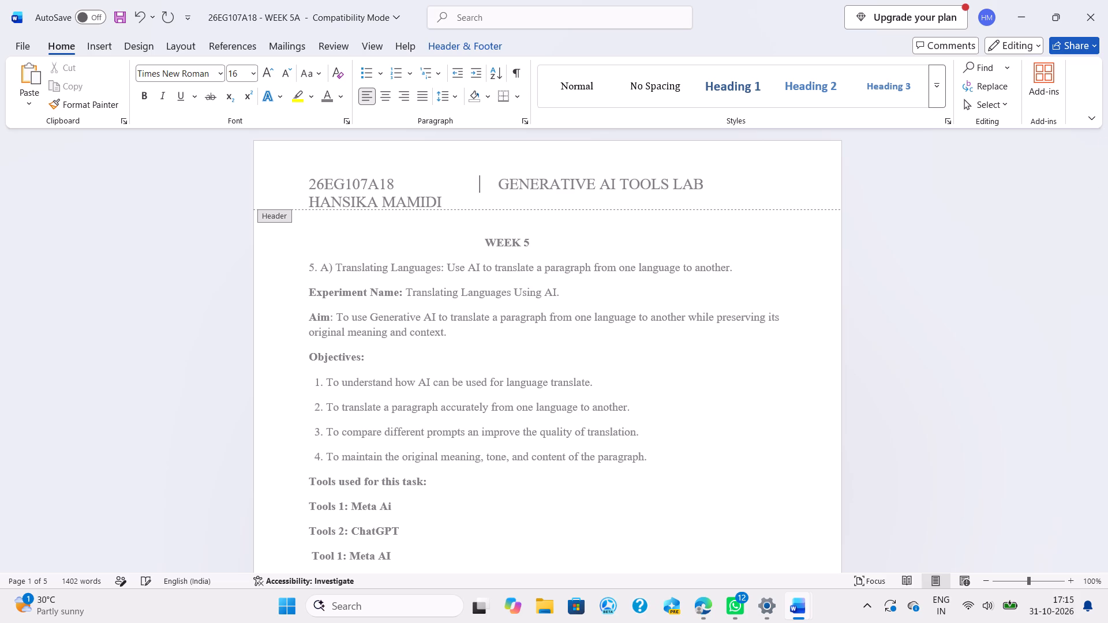
{"action": "key", "text": "BackSpace"}
{"action": "key", "text": "BackSpace"}
{"action": "key", "text": "BackSpace"}
{"action": "key", "text": "BackSpace"}
{"action": "key", "text": "BackSpace"}
{"action": "key", "text": "BackSpace"}
{"action": "key", "text": "BackSpace"}
{"action": "key", "text": "BackSpace"}
{"action": "key", "text": "BackSpace"}
{"action": "key", "text": "BackSpace"}
{"action": "key", "text": "BackSpace"}
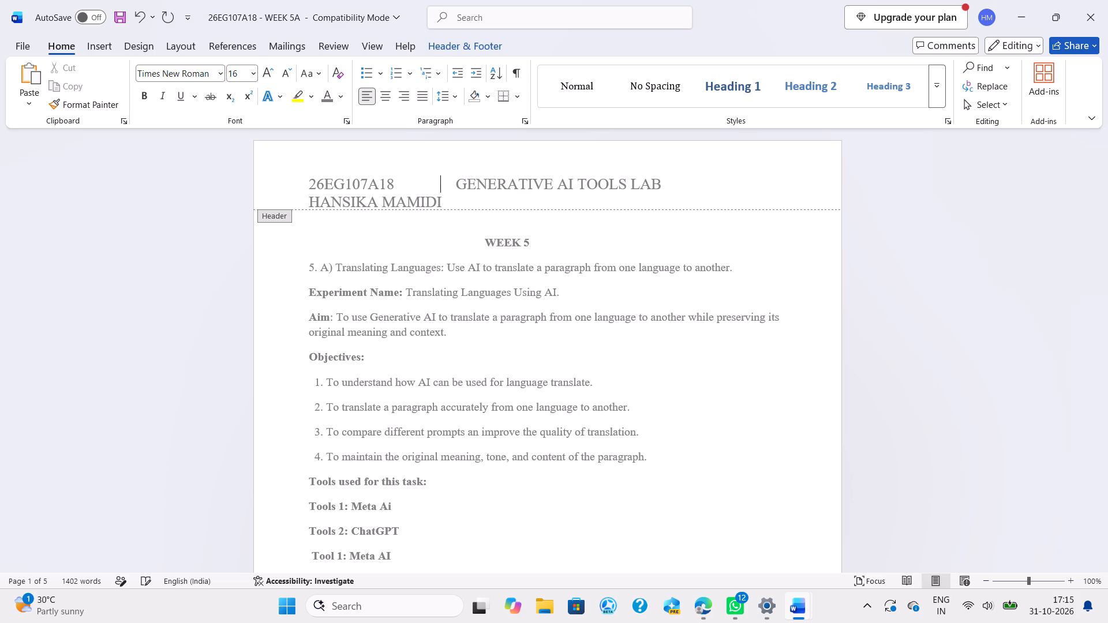
{"action": "key", "text": "BackSpace"}
{"action": "key", "text": "BackSpace"}
{"action": "key", "text": "BackSpace"}
{"action": "key", "text": "BackSpace"}
{"action": "key", "text": "BackSpace"}
{"action": "key", "text": "BackSpace"}
{"action": "key", "text": "BackSpace"}
{"action": "key", "text": "BackSpace"}
{"action": "key", "text": "BackSpace"}
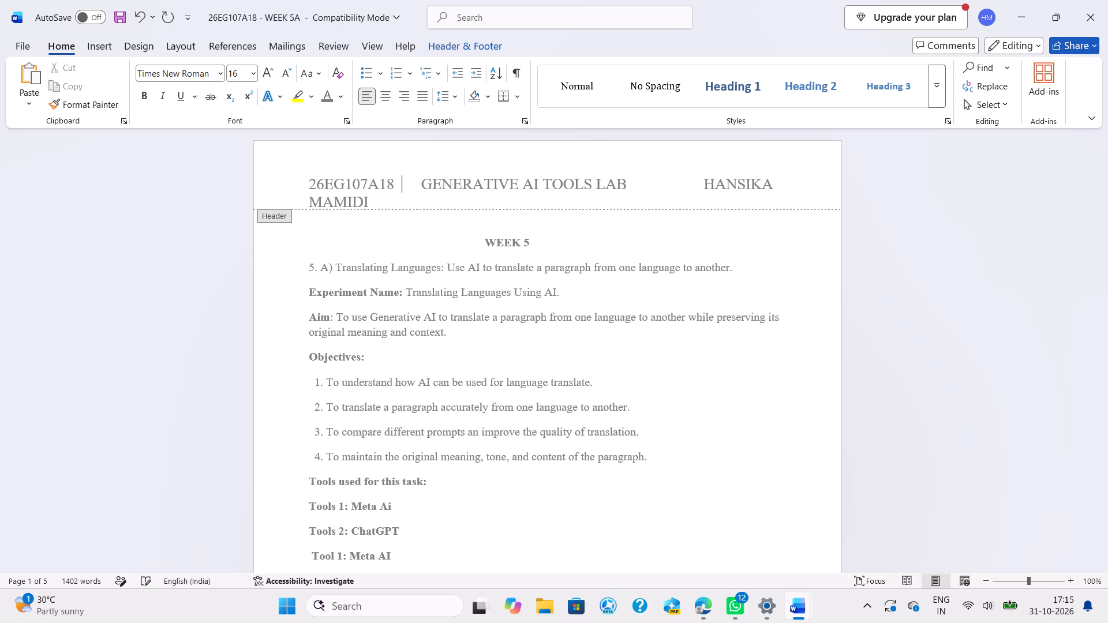
Close up the gap between GENERATIVE AI TOOLS LAB and the student name so the header fits on one line.
{"action": "left_click", "coordinate": [700, 181]}
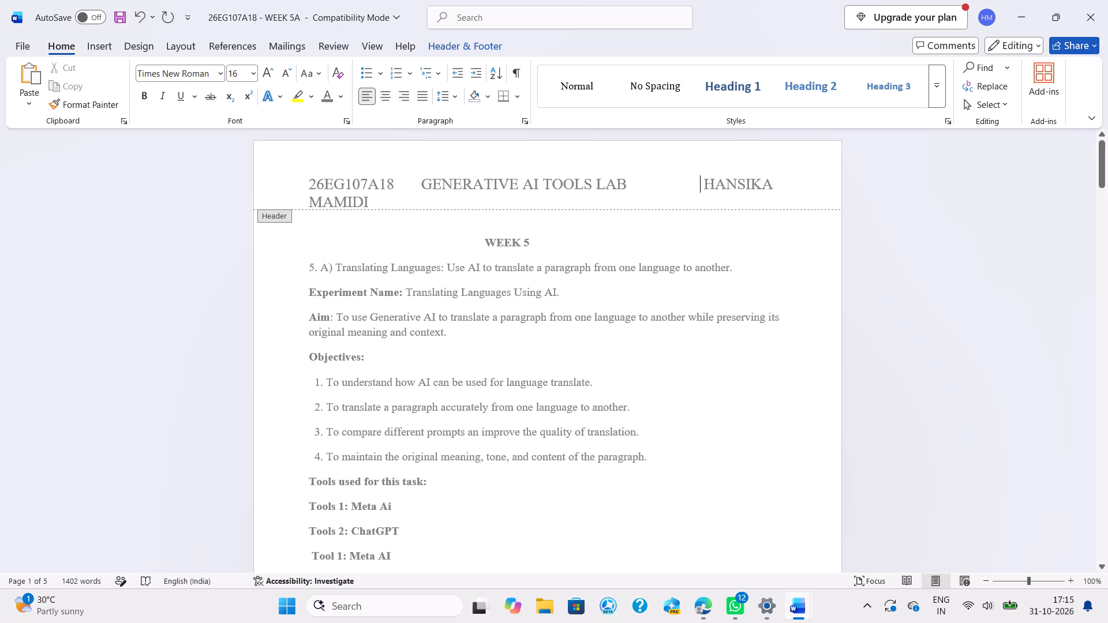
{"action": "key", "text": "BackSpace"}
{"action": "key", "text": "BackSpace"}
{"action": "key", "text": "BackSpace"}
{"action": "key", "text": "BackSpace"}
{"action": "key", "text": "BackSpace"}
{"action": "key", "text": "BackSpace"}
{"action": "key", "text": "BackSpace"}
{"action": "key", "text": "BackSpace"}
{"action": "key", "text": "BackSpace"}
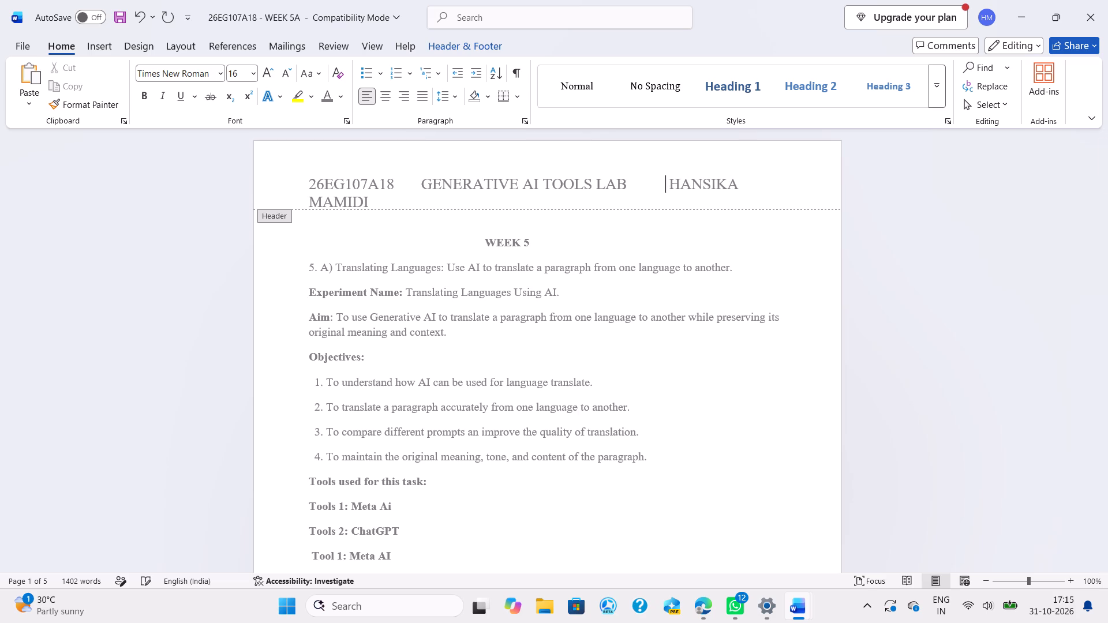
{"action": "key", "text": "BackSpace"}
{"action": "key", "text": "BackSpace"}
{"action": "key", "text": "BackSpace"}
{"action": "key", "text": "BackSpace"}
{"action": "key", "text": "BackSpace"}
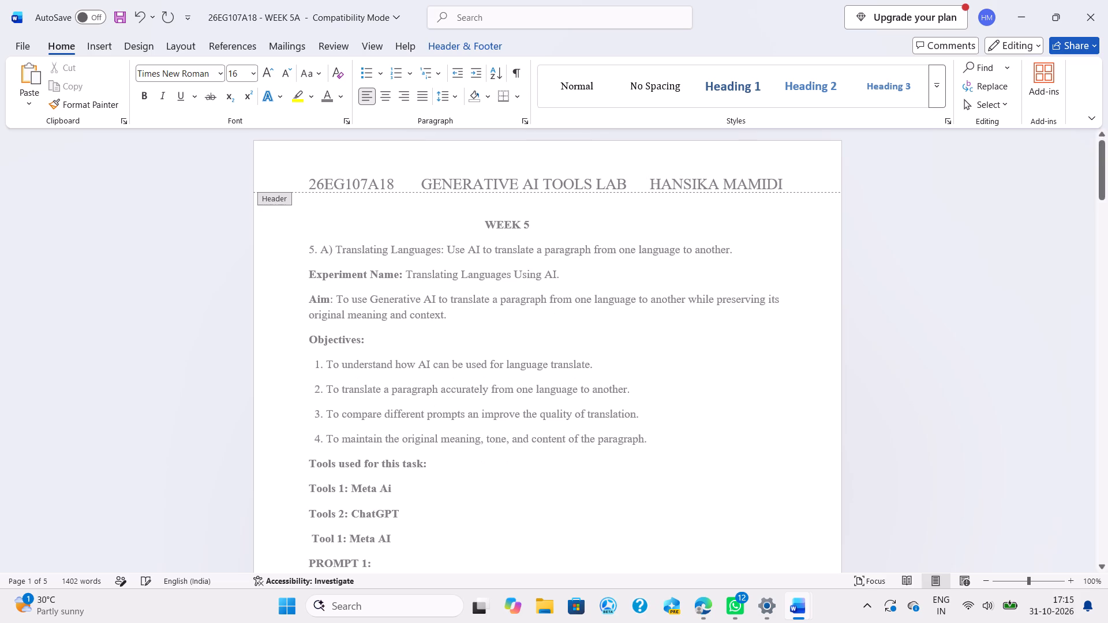
{"action": "key", "text": "BackSpace"}
{"action": "key", "text": "BackSpace"}
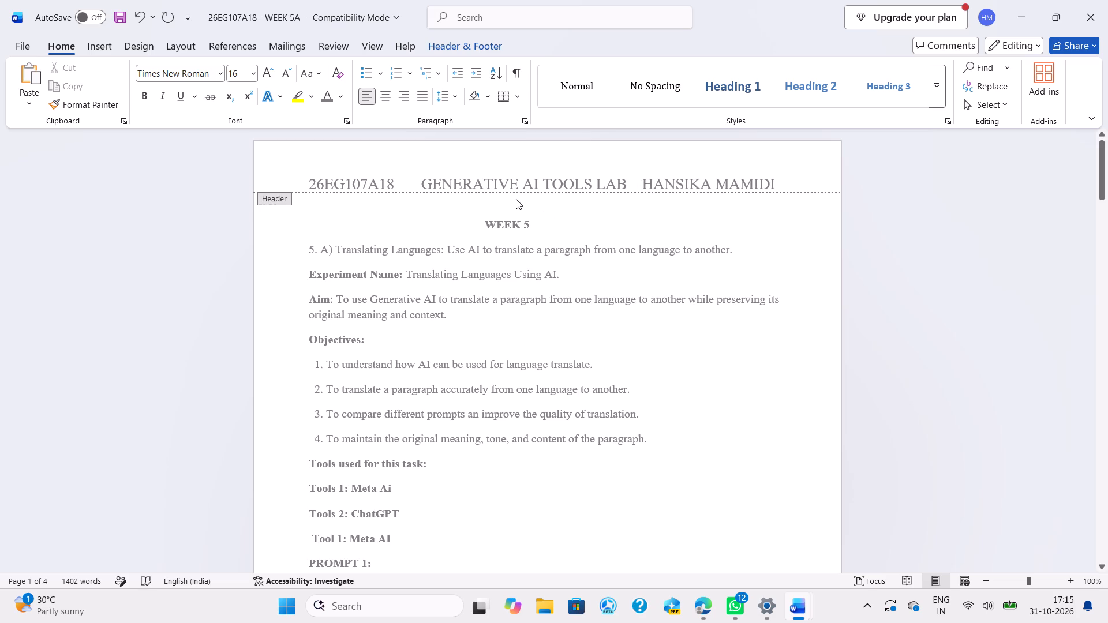
Leave the header and set the WEEK 5 title's font size to 16.
{"action": "left_click", "coordinate": [516, 199]}
{"action": "left_click_drag", "start_coordinate": [516, 199], "coordinate": [482, 222]}
{"action": "triple_click", "coordinate": [482, 222]}
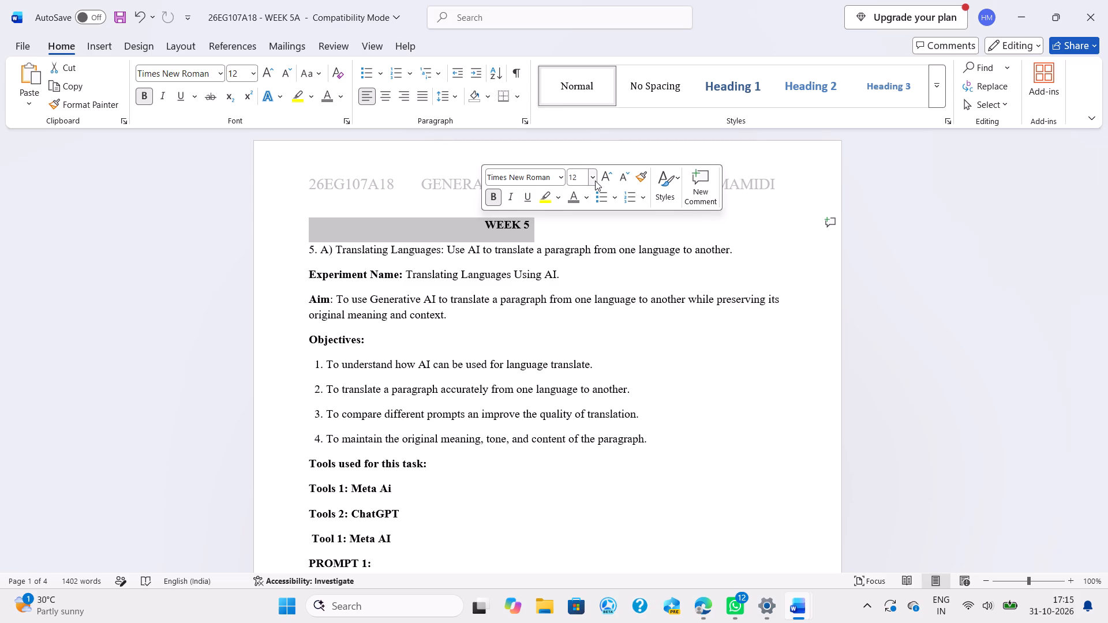
{"action": "left_click", "coordinate": [595, 180]}
{"action": "left_click", "coordinate": [580, 298]}
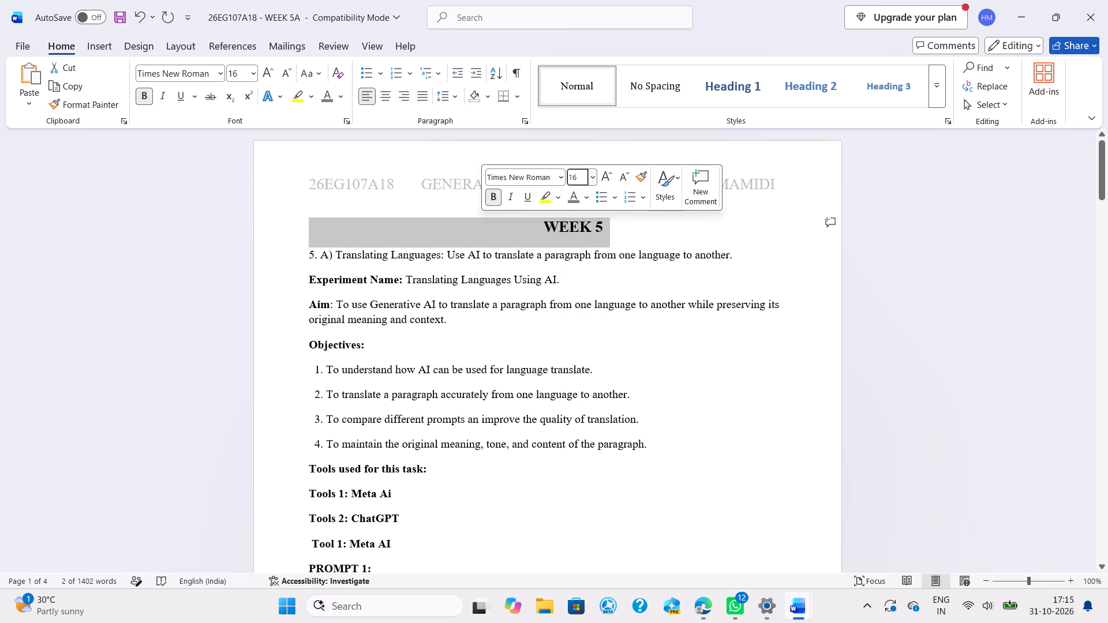
Make the "5. A) Translating Languages:" label bold with font size 14.
{"action": "left_click_drag", "start_coordinate": [307, 253], "coordinate": [426, 257]}
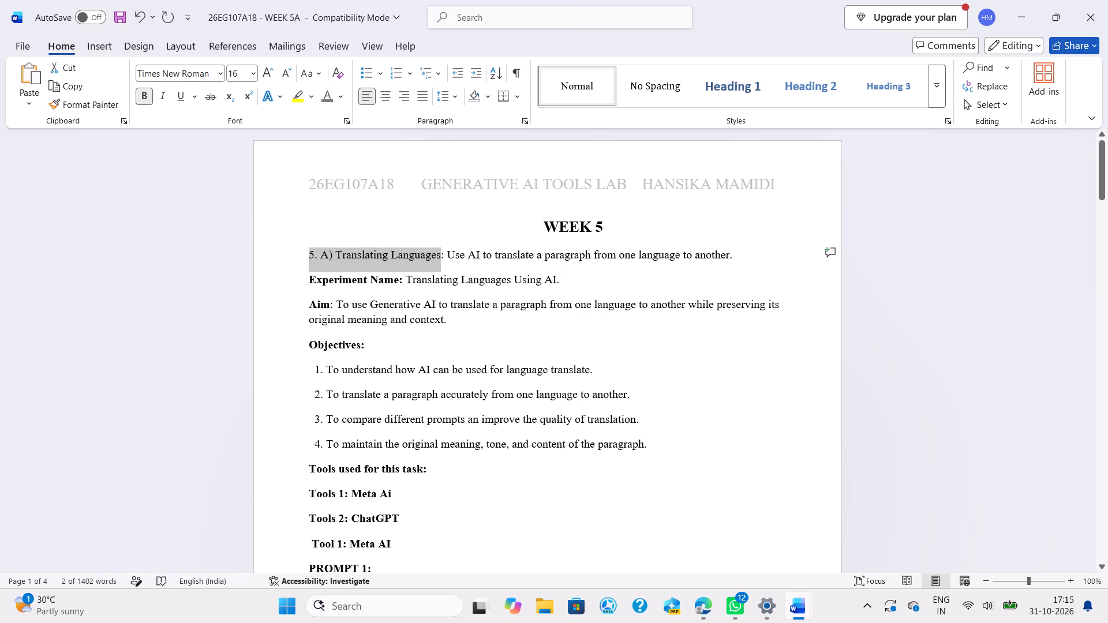
{"action": "left_click_drag", "start_coordinate": [426, 257], "coordinate": [443, 264]}
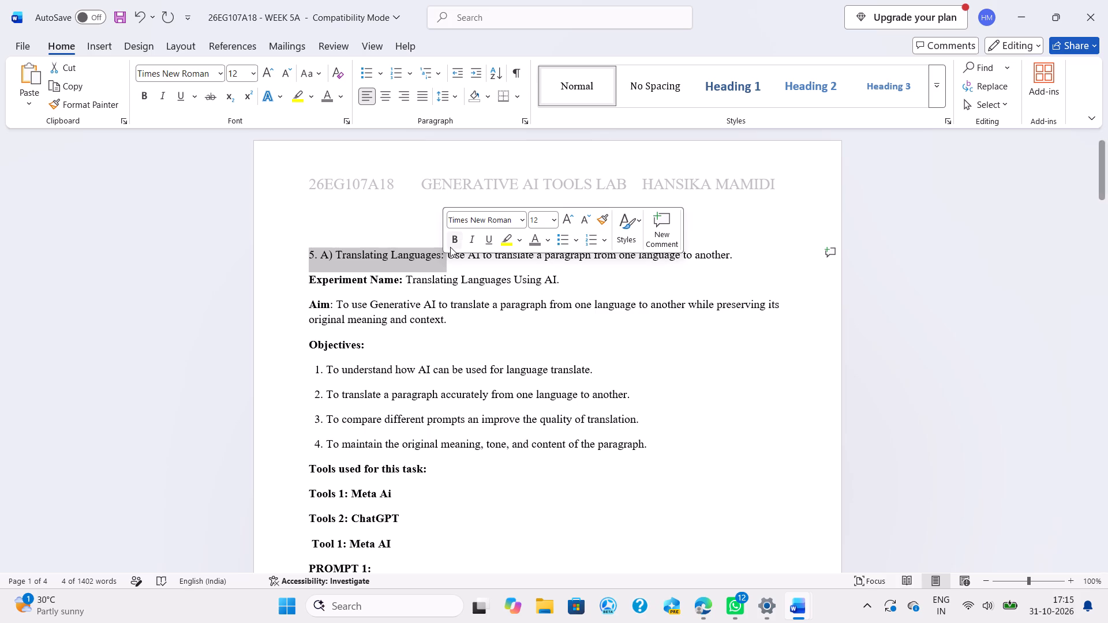
{"action": "left_click", "coordinate": [451, 243]}
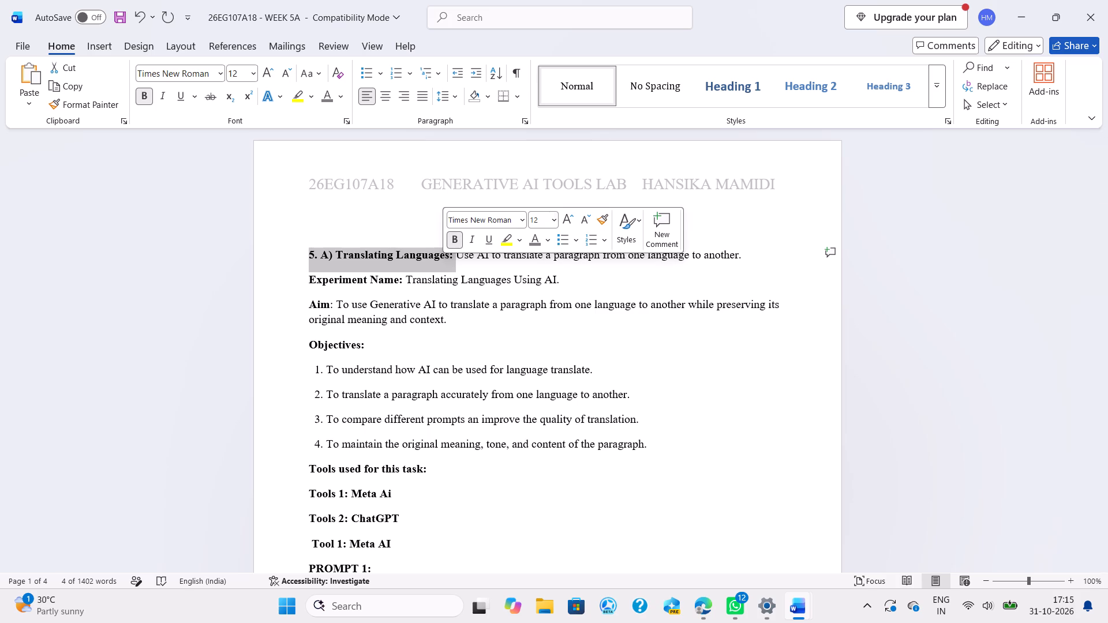
{"action": "left_click", "coordinate": [556, 221]}
{"action": "left_click", "coordinate": [541, 326]}
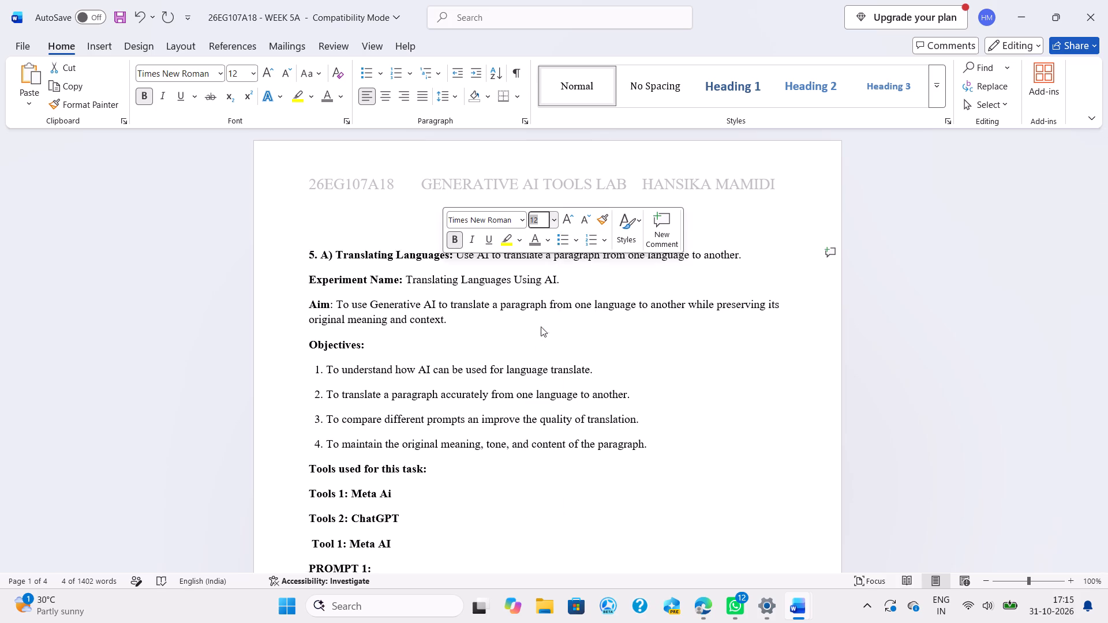
Delete the Experiment Name line and the empty paragraph it leaves.
{"action": "left_click_drag", "start_coordinate": [307, 280], "coordinate": [411, 289]}
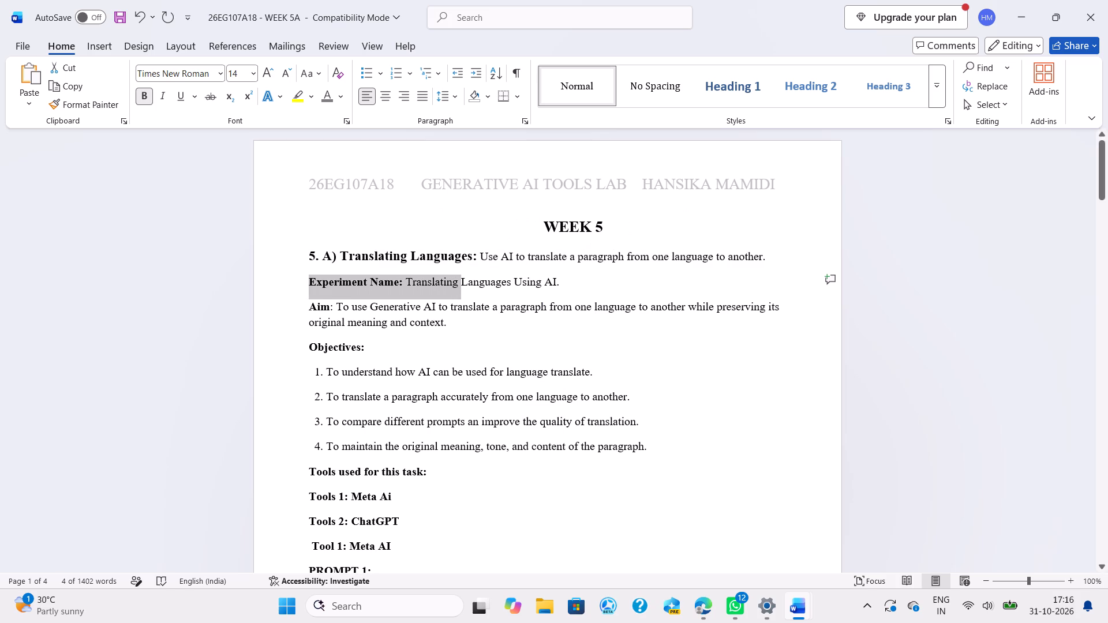
{"action": "left_click_drag", "start_coordinate": [411, 289], "coordinate": [561, 291]}
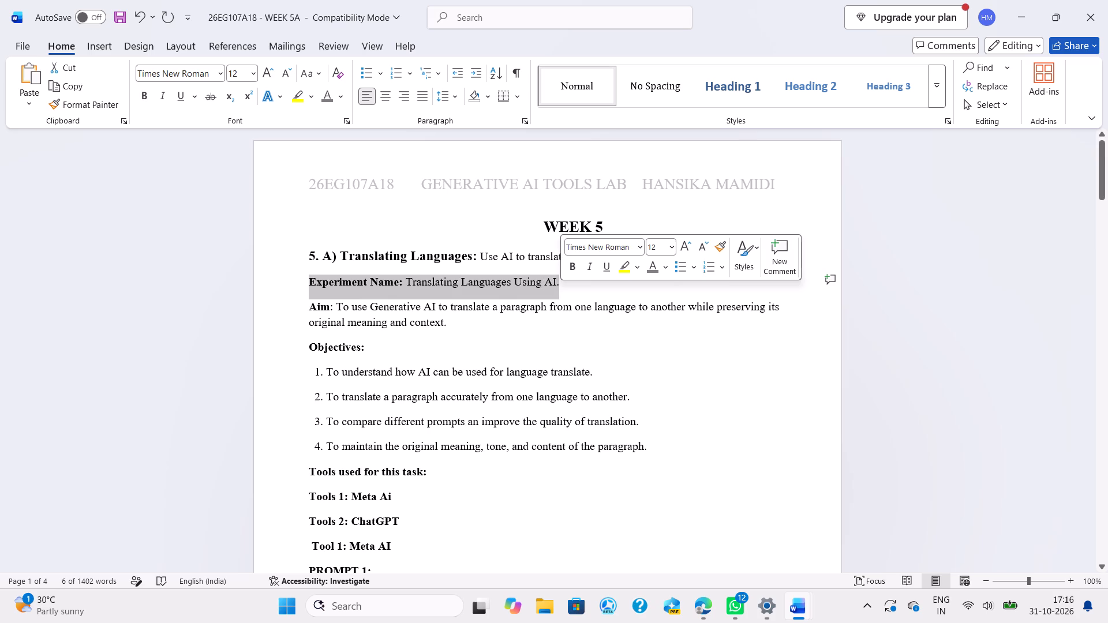
{"action": "key", "text": "BackSpace"}
{"action": "key", "text": "BackSpace"}
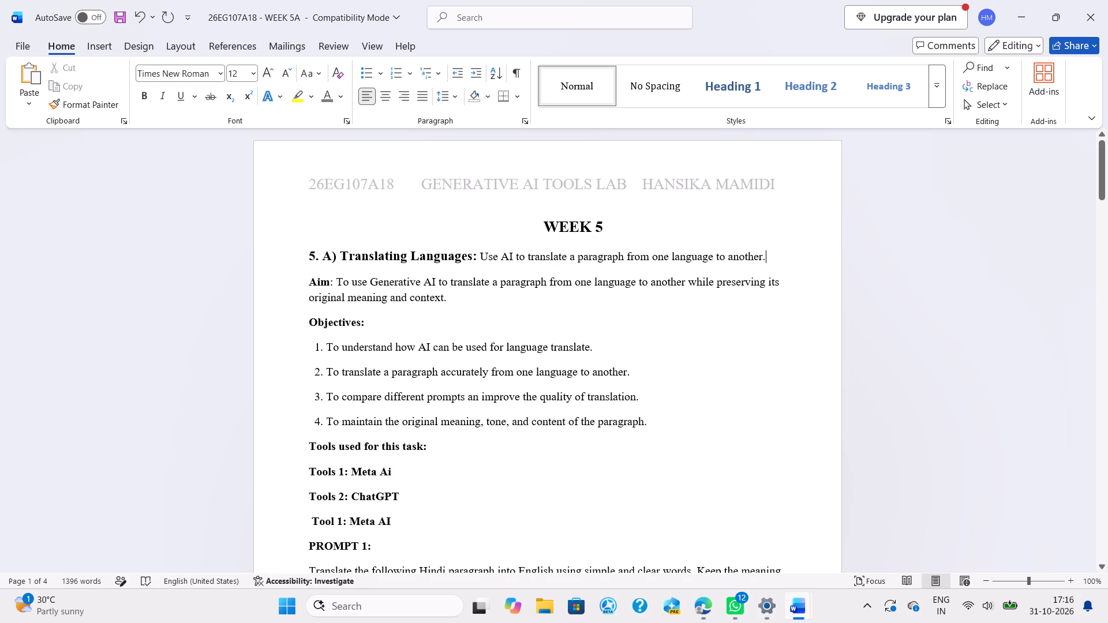
Set the "Aim:" label's font size to 14.
{"action": "left_click_drag", "start_coordinate": [306, 286], "coordinate": [332, 287]}
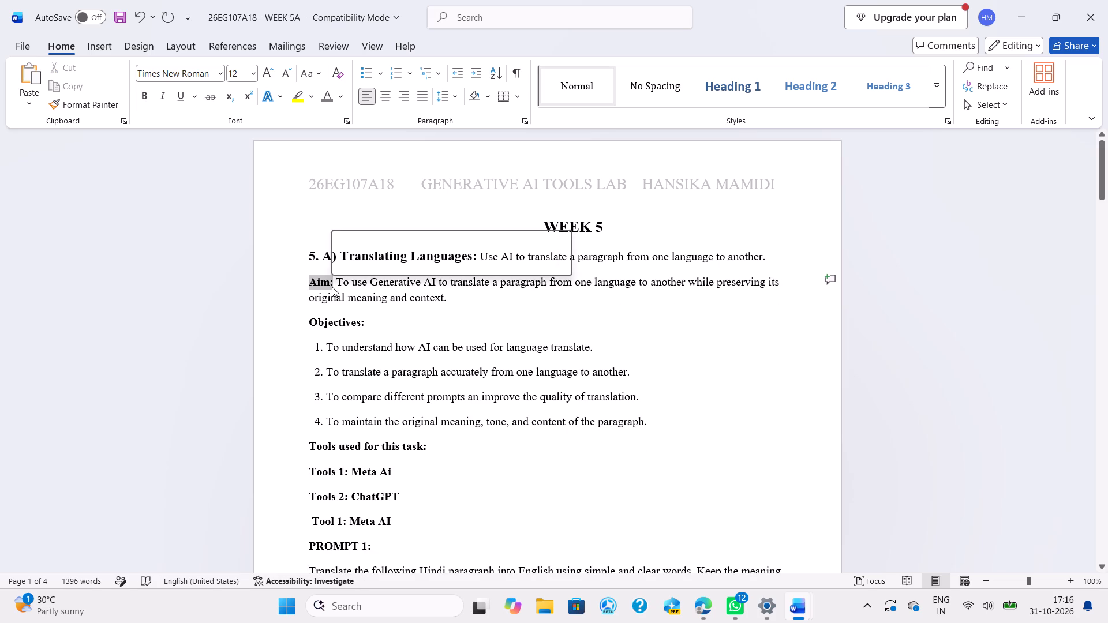
{"action": "left_click", "coordinate": [442, 244]}
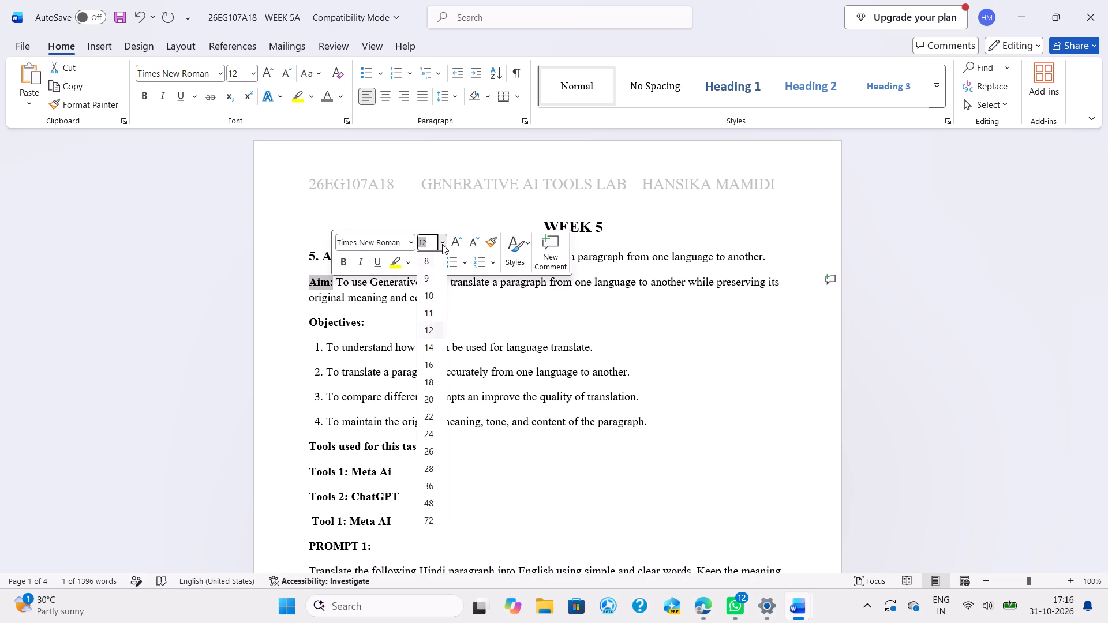
{"action": "left_click", "coordinate": [440, 347]}
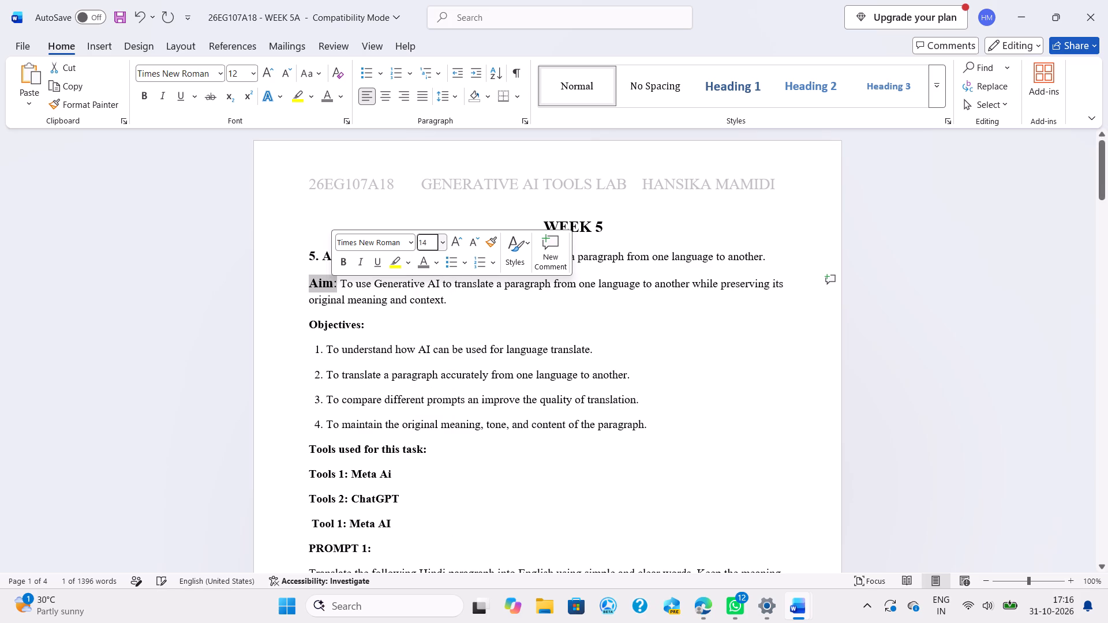
Set the font size of the "Objectives:" and "Tools used for this task:" headings to 14.
{"action": "left_click_drag", "start_coordinate": [306, 324], "coordinate": [388, 323]}
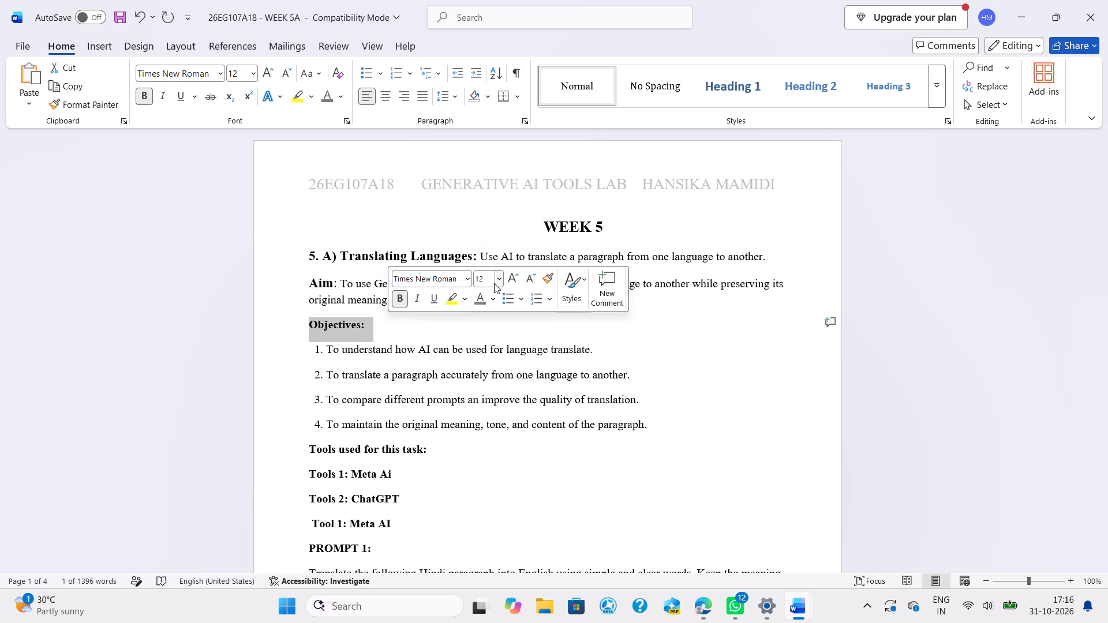
{"action": "left_click", "coordinate": [494, 282]}
{"action": "left_click", "coordinate": [499, 276]}
{"action": "left_click", "coordinate": [486, 384]}
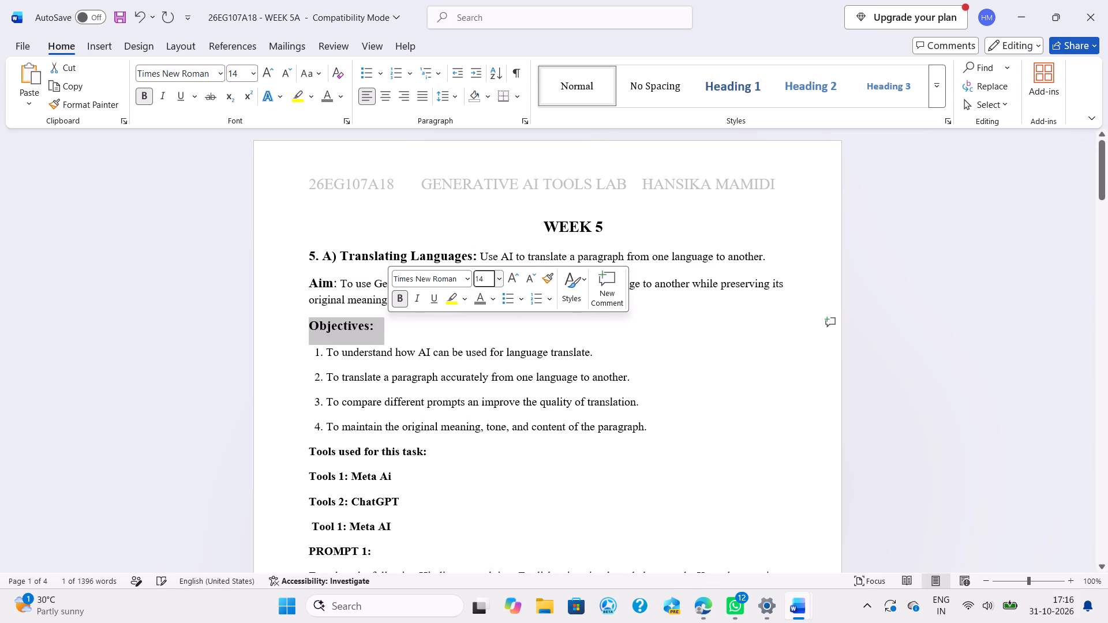
{"action": "scroll", "coordinate": [413, 425], "scroll_direction": "down", "scroll_amount": 3}
{"action": "left_click_drag", "start_coordinate": [305, 297], "coordinate": [347, 302]}
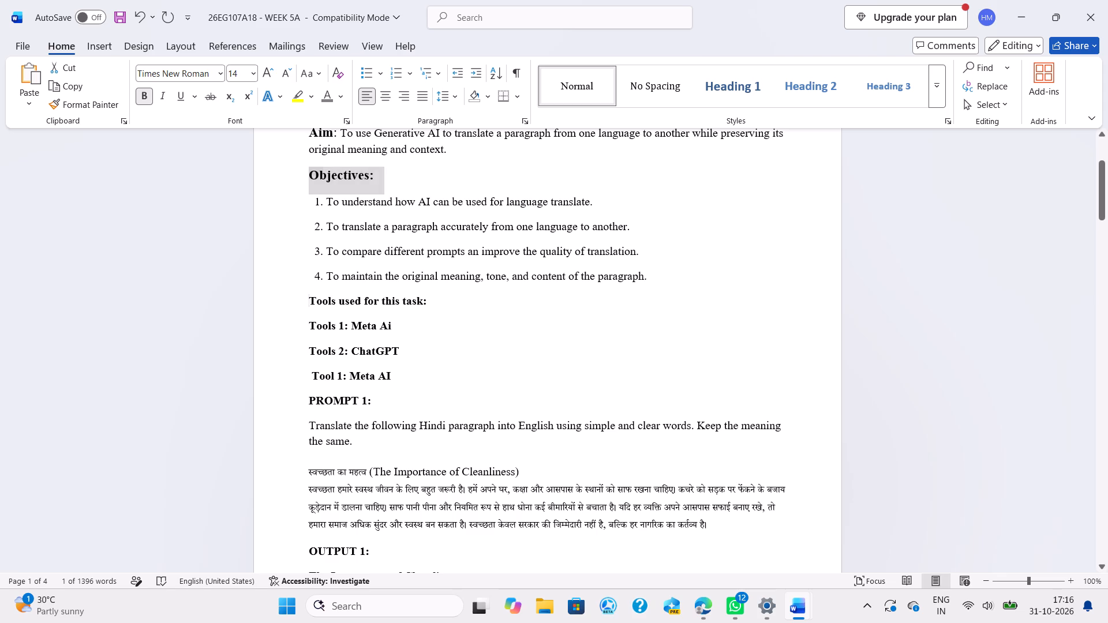
{"action": "left_click_drag", "start_coordinate": [347, 302], "coordinate": [427, 309]}
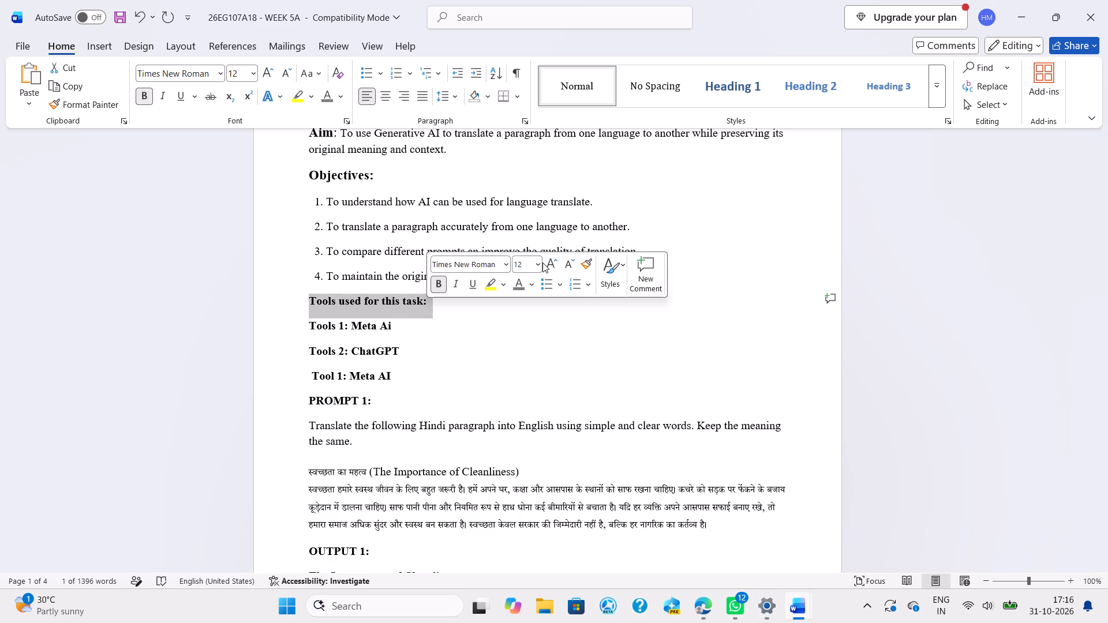
{"action": "left_click", "coordinate": [542, 262]}
{"action": "left_click", "coordinate": [539, 263]}
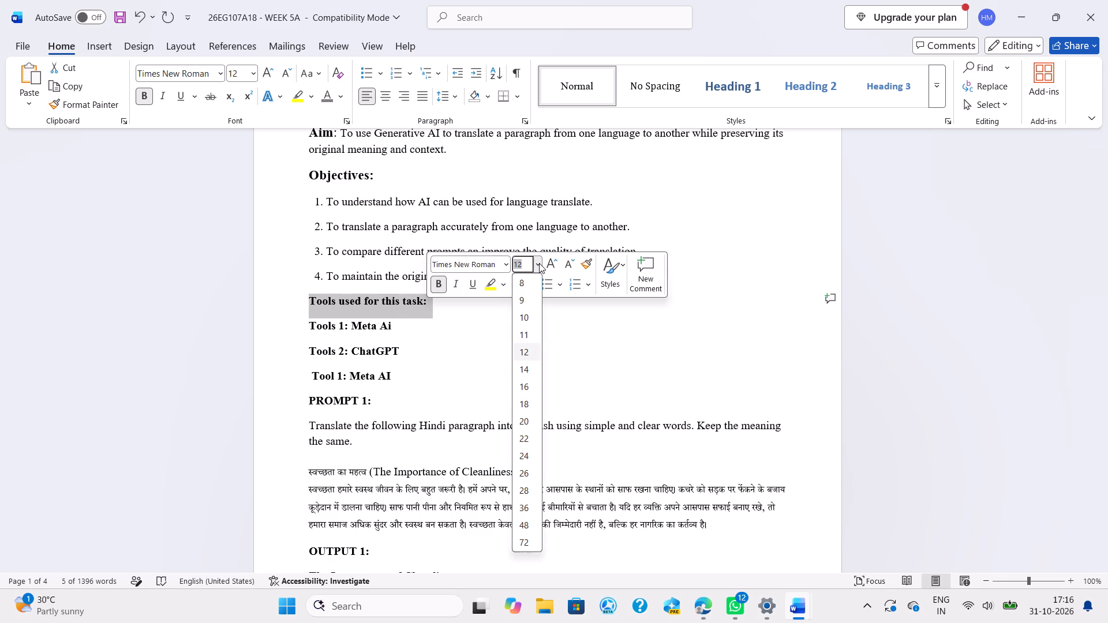
{"action": "left_click", "coordinate": [519, 370]}
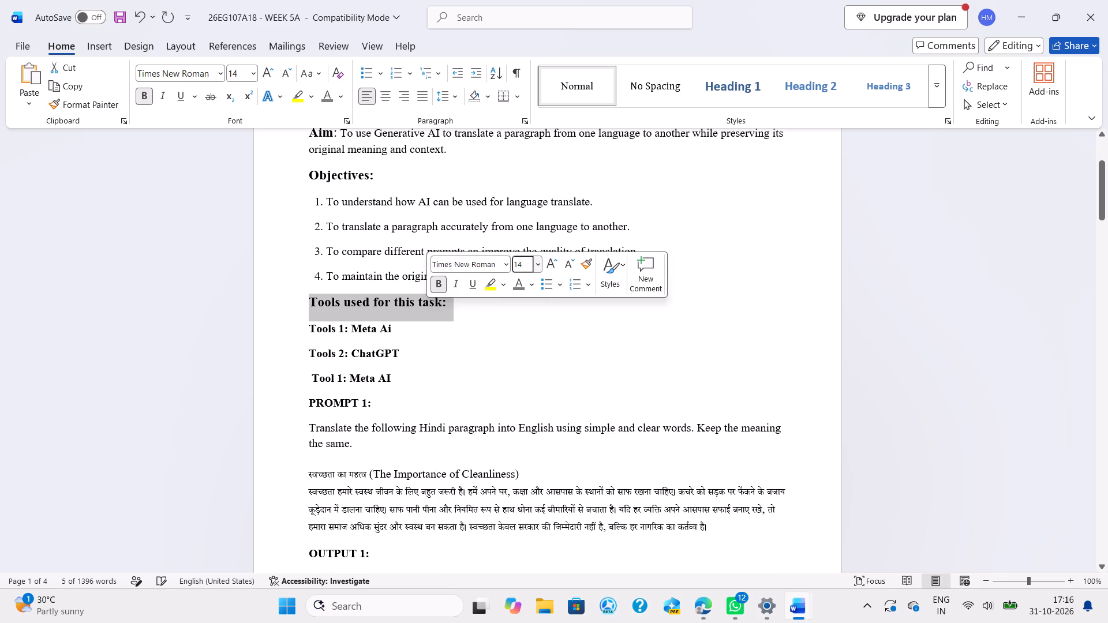
Remove the bold formatting from the "Tools 1: Meta Ai" and "Tools 2: ChatGPT" lines.
{"action": "left_click_drag", "start_coordinate": [309, 322], "coordinate": [364, 364]}
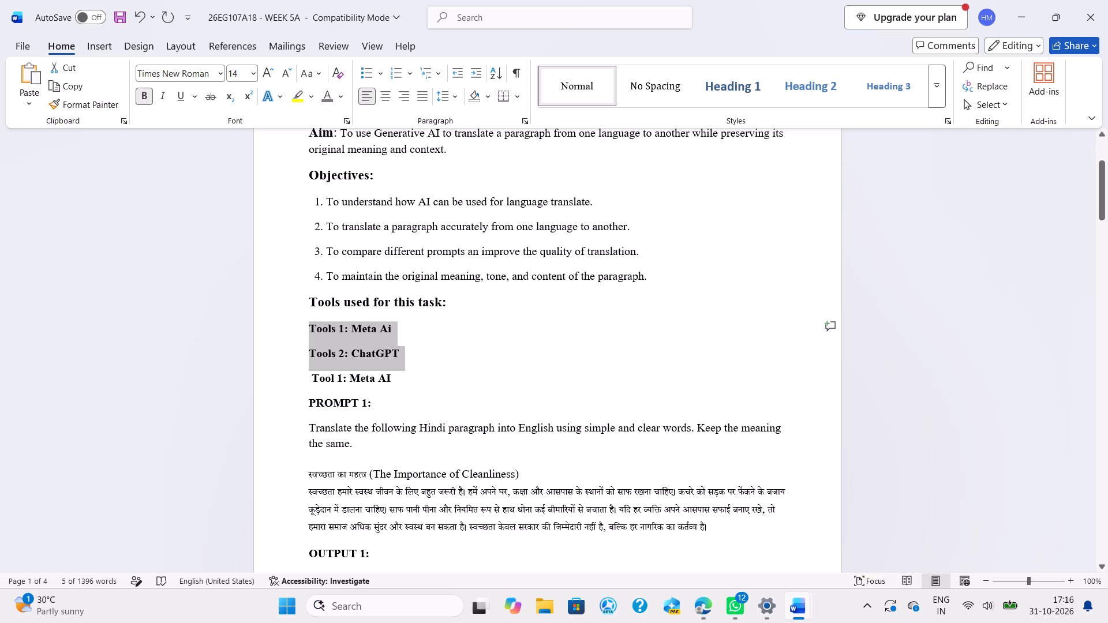
{"action": "left_click_drag", "start_coordinate": [364, 364], "coordinate": [422, 351]}
{"action": "left_click", "coordinate": [428, 329]}
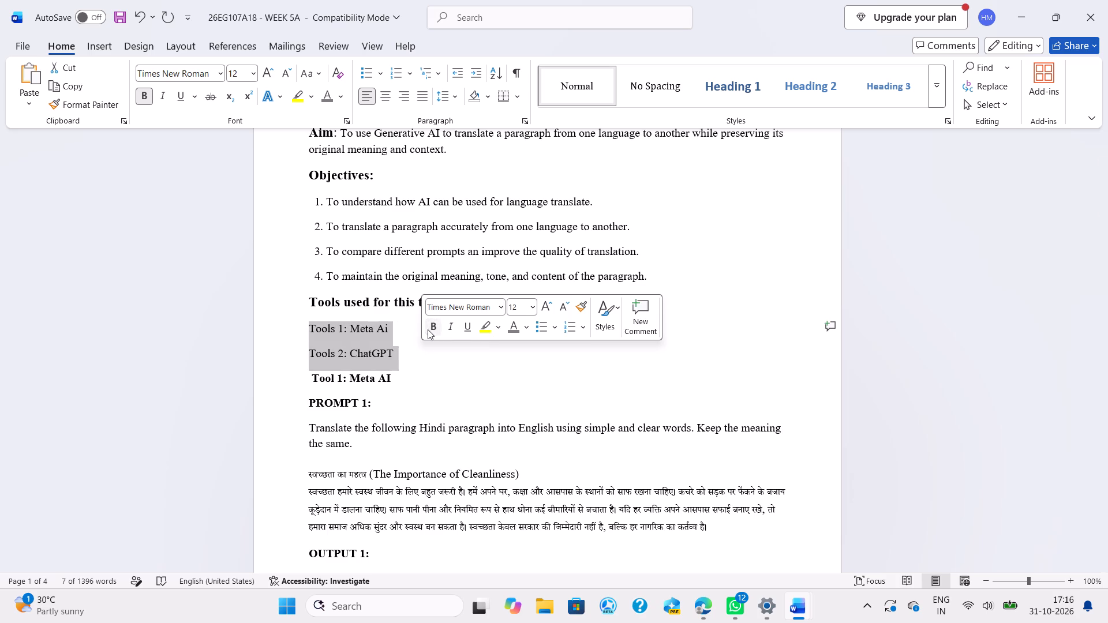
{"action": "left_click_drag", "start_coordinate": [311, 377], "coordinate": [388, 385]}
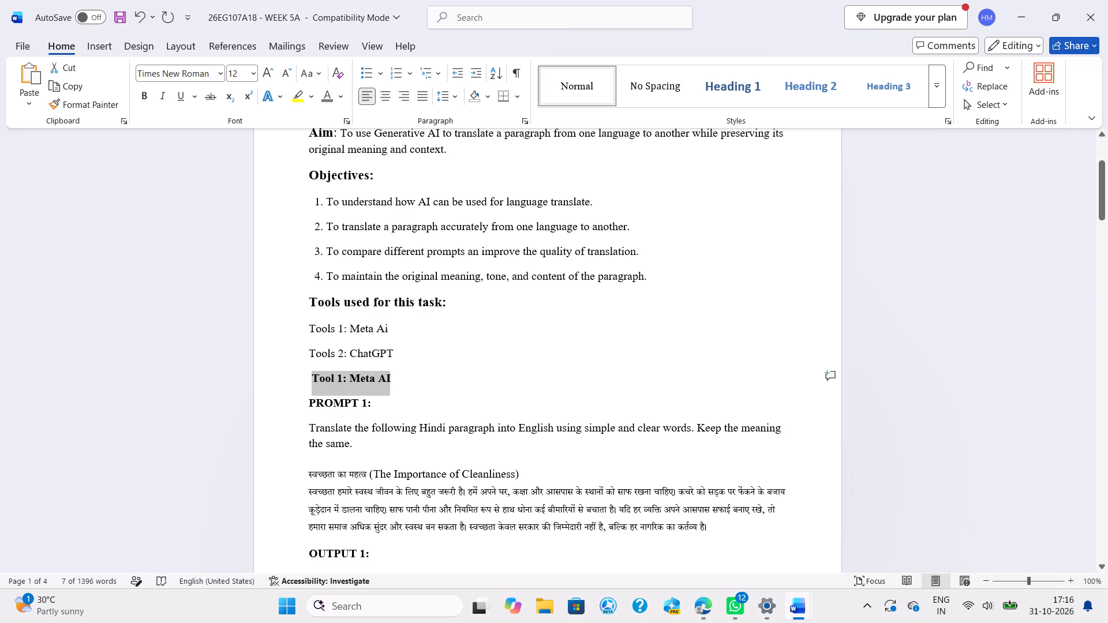
{"action": "left_click_drag", "start_coordinate": [388, 385], "coordinate": [395, 385]}
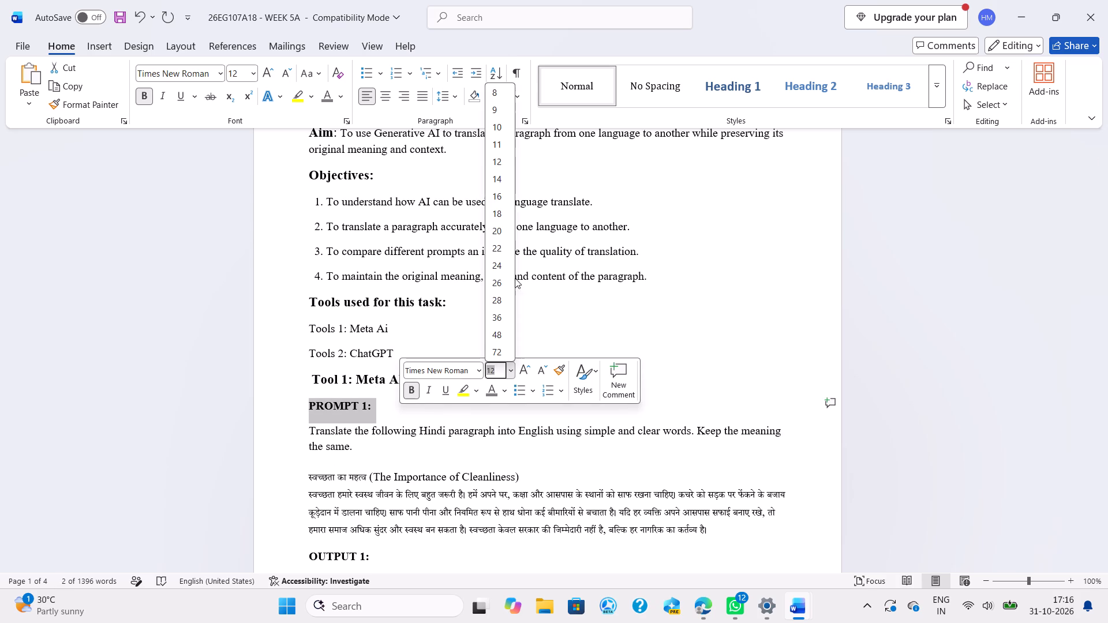
{"action": "left_click", "coordinate": [495, 183]}
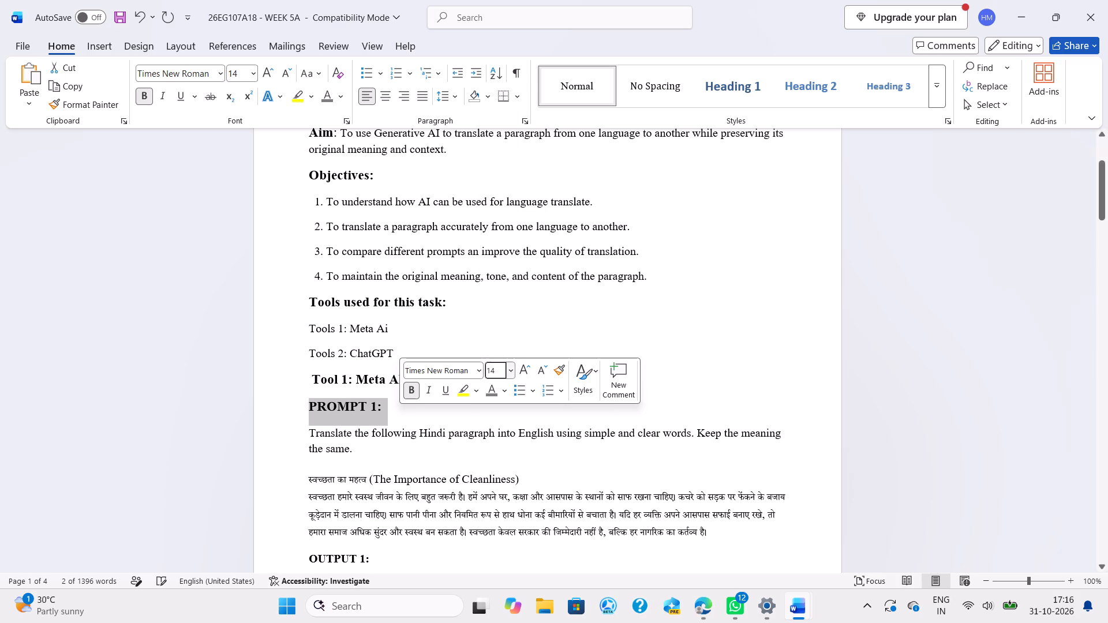
{"action": "scroll", "coordinate": [345, 544], "scroll_direction": "down", "scroll_amount": 1}
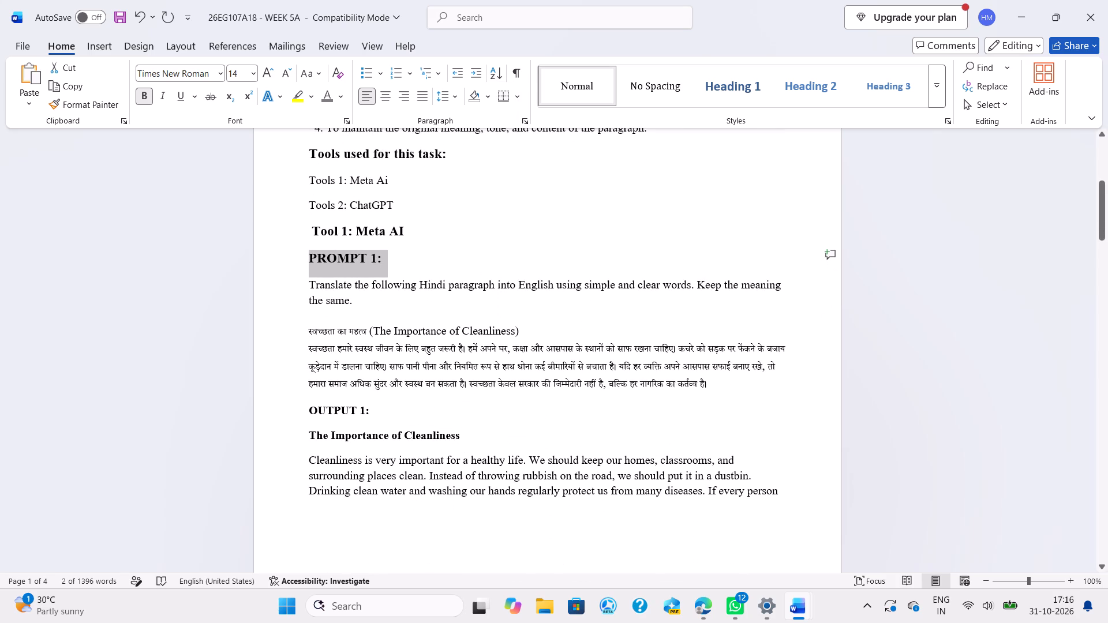
{"action": "left_click_drag", "start_coordinate": [308, 410], "coordinate": [385, 415]}
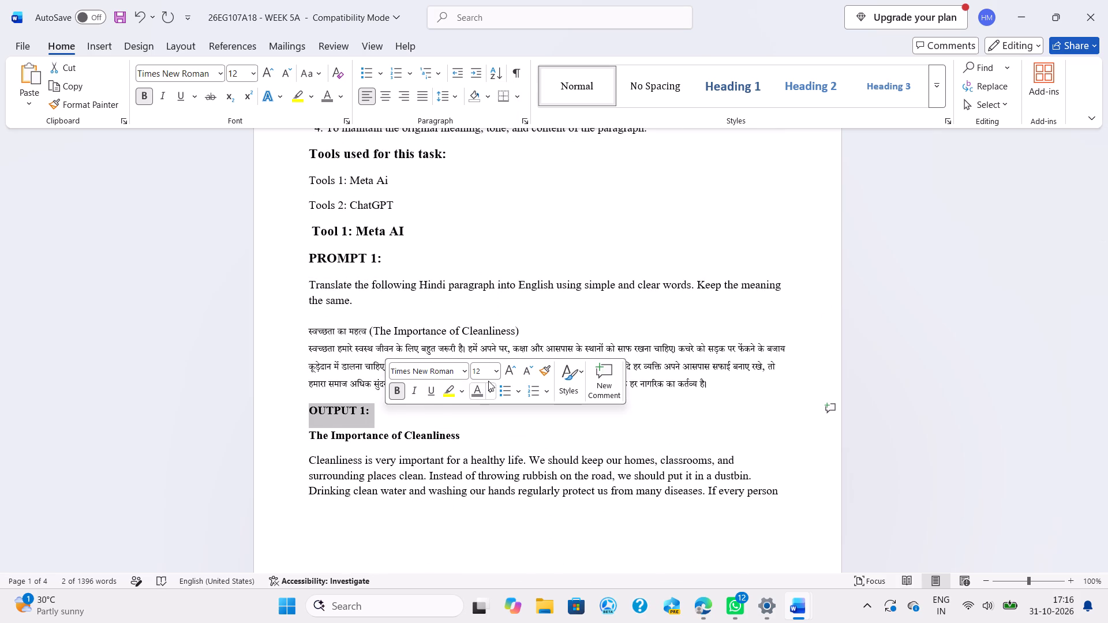
{"action": "left_click", "coordinate": [493, 373]}
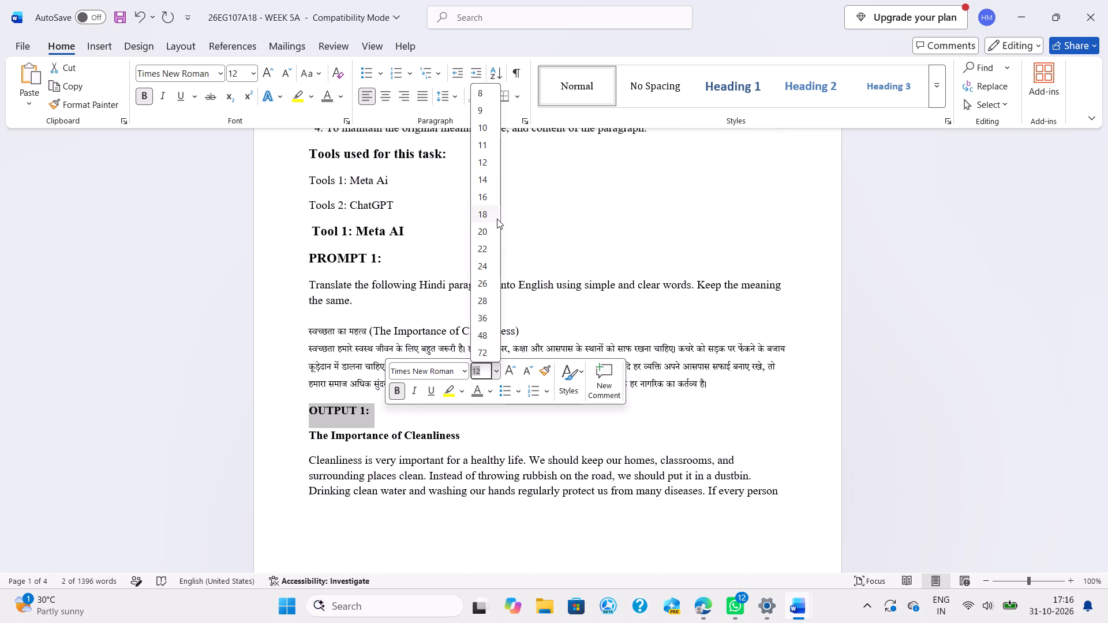
{"action": "left_click", "coordinate": [495, 180]}
Shorten the "EVALUATION TABLE" heading on the last page to "EVALUATION" and set its font size to 14.
{"action": "scroll", "coordinate": [463, 468], "scroll_direction": "down", "scroll_amount": 2}
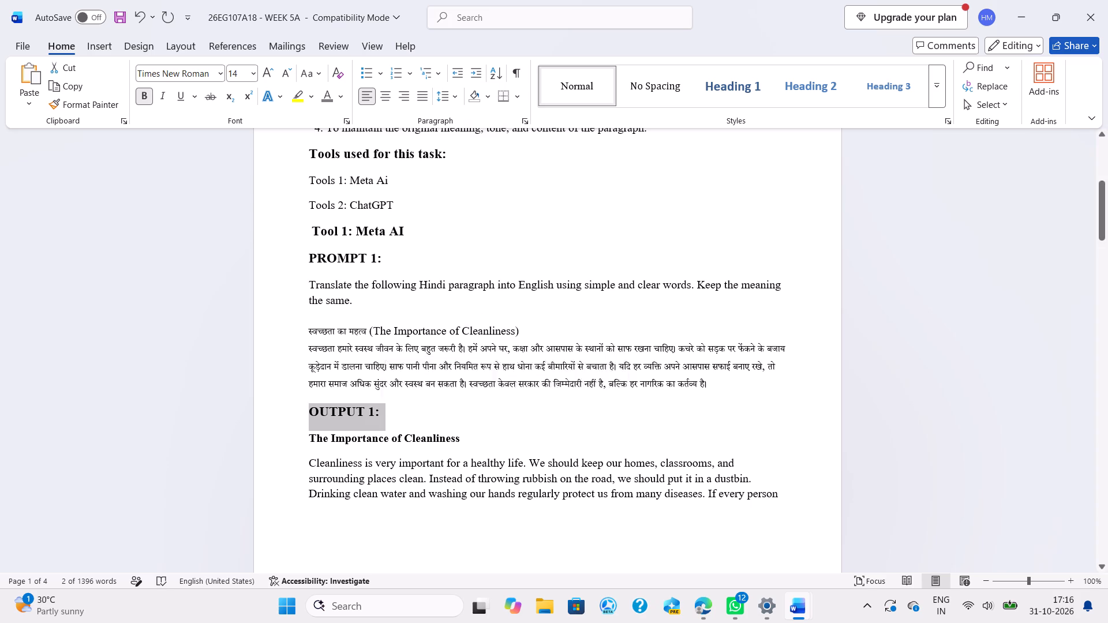
{"action": "scroll", "coordinate": [463, 468], "scroll_direction": "down", "scroll_amount": 9}
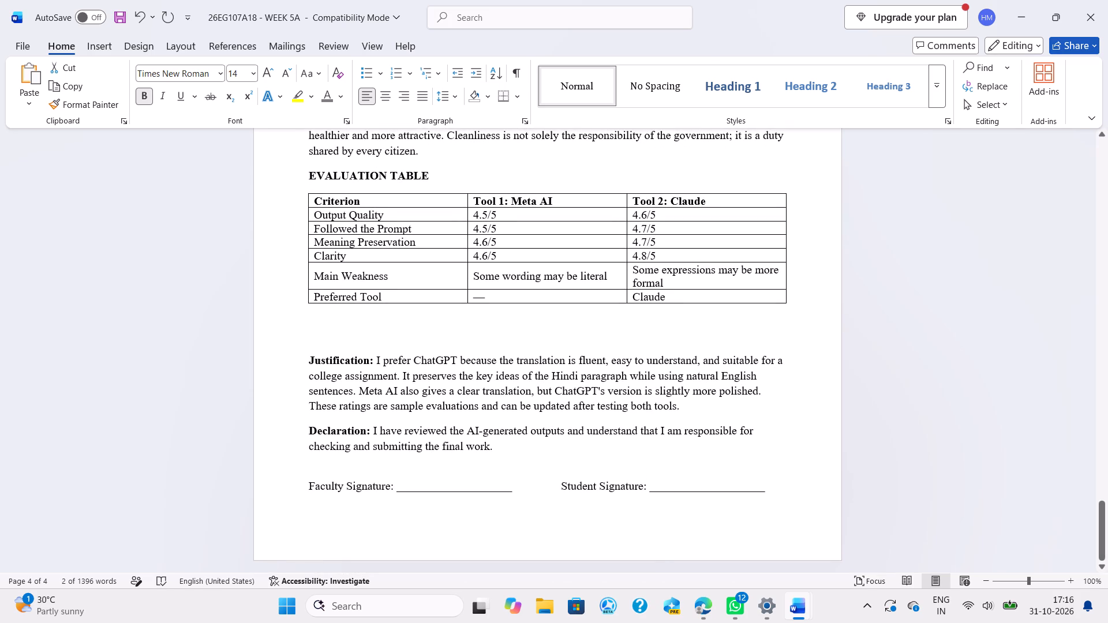
{"action": "left_click_drag", "start_coordinate": [391, 175], "coordinate": [435, 172]}
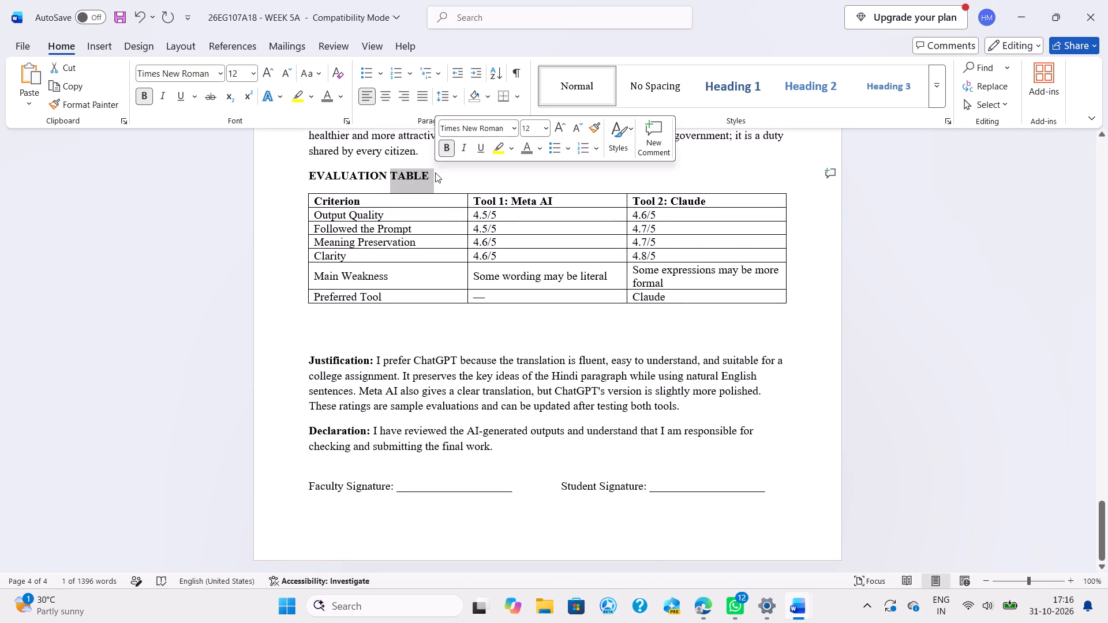
{"action": "key", "text": "BackSpace"}
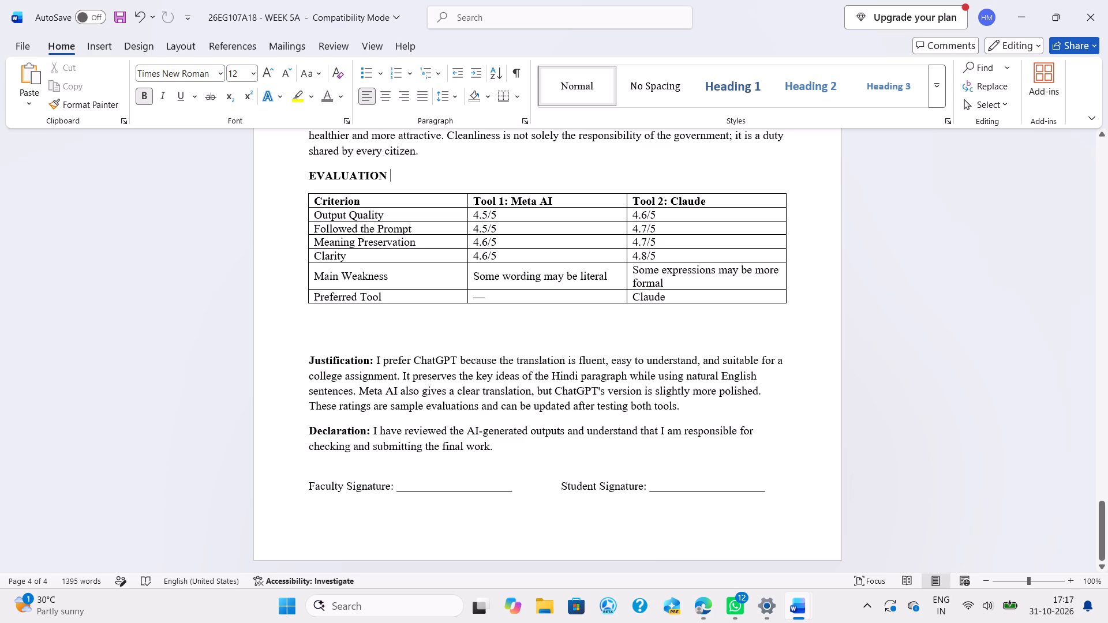
{"action": "left_click_drag", "start_coordinate": [305, 175], "coordinate": [418, 179]}
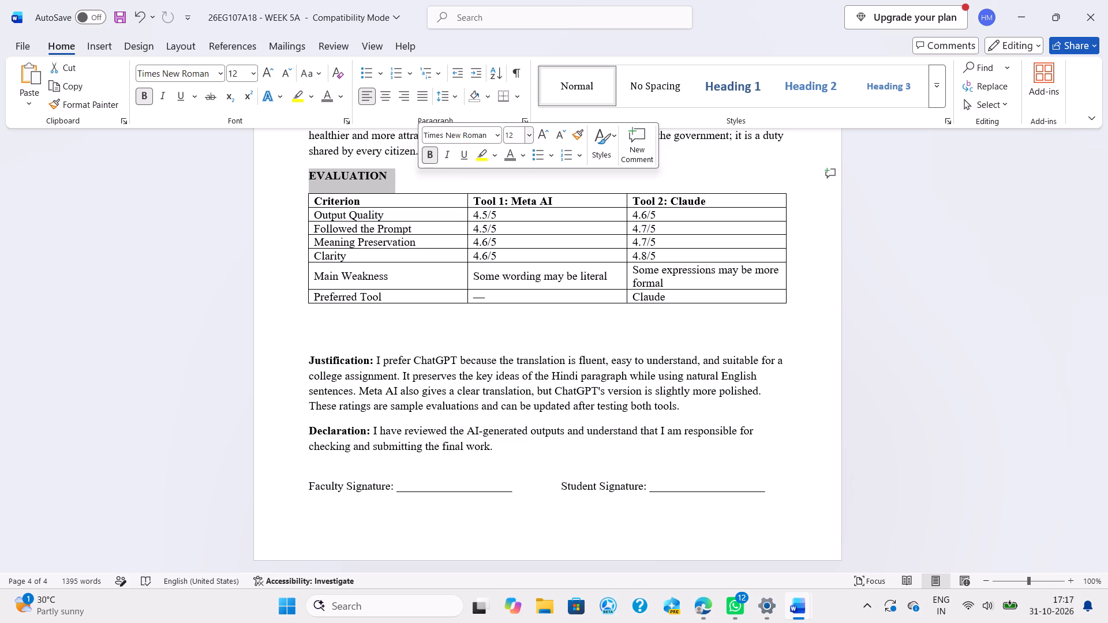
{"action": "left_click", "coordinate": [529, 138]}
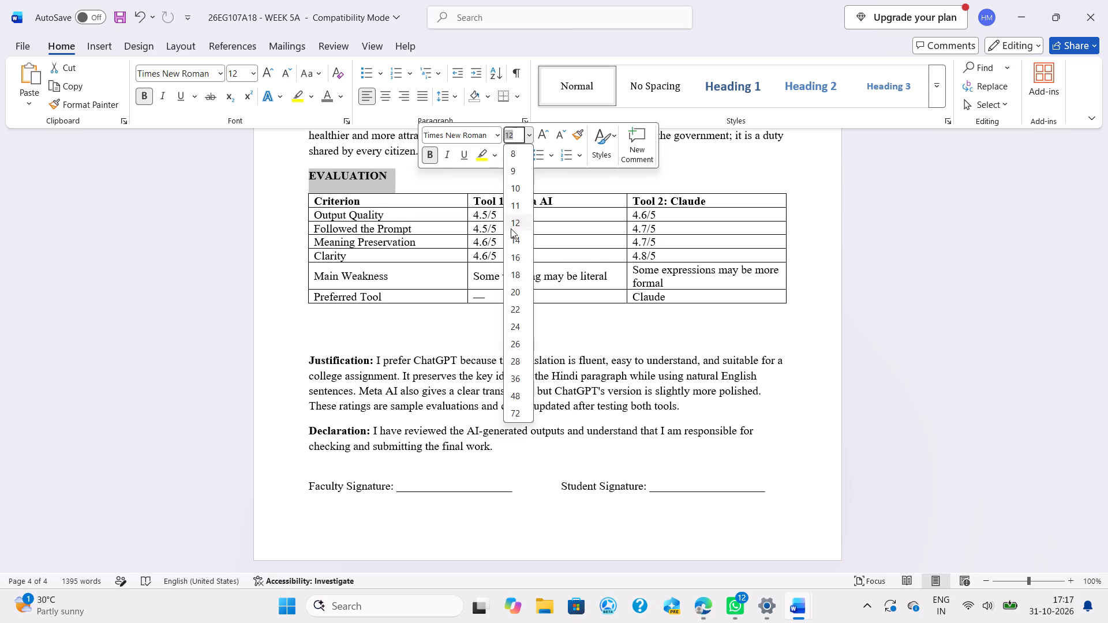
{"action": "left_click", "coordinate": [516, 241]}
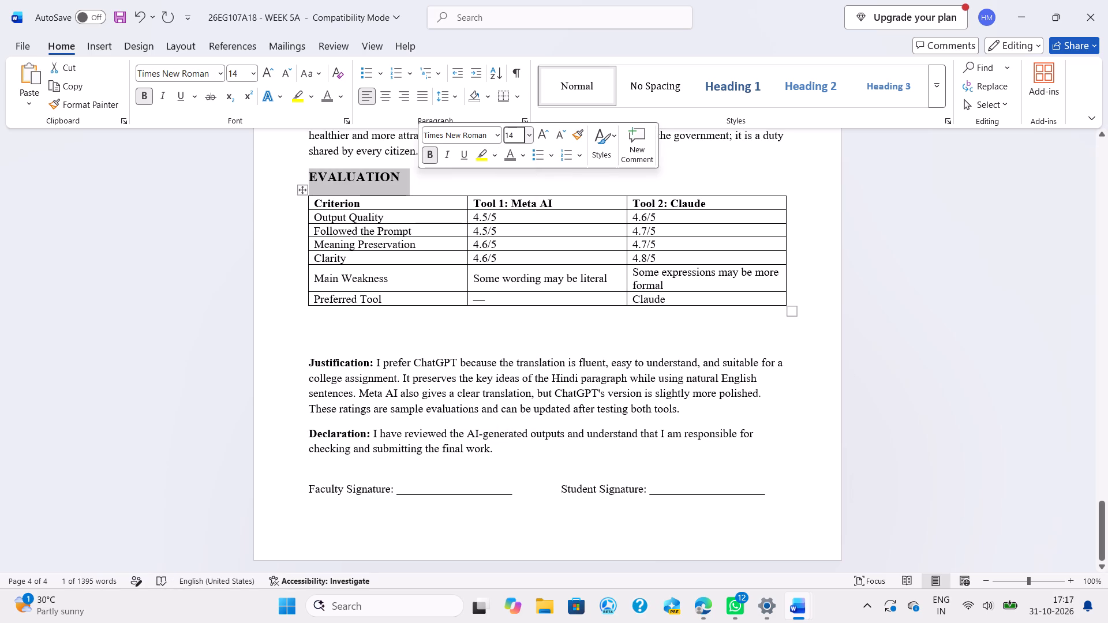
Set the font size of the "Justification:" and "Declaration:" labels below the evaluation table to 14.
{"action": "left_click_drag", "start_coordinate": [306, 362], "coordinate": [372, 361]}
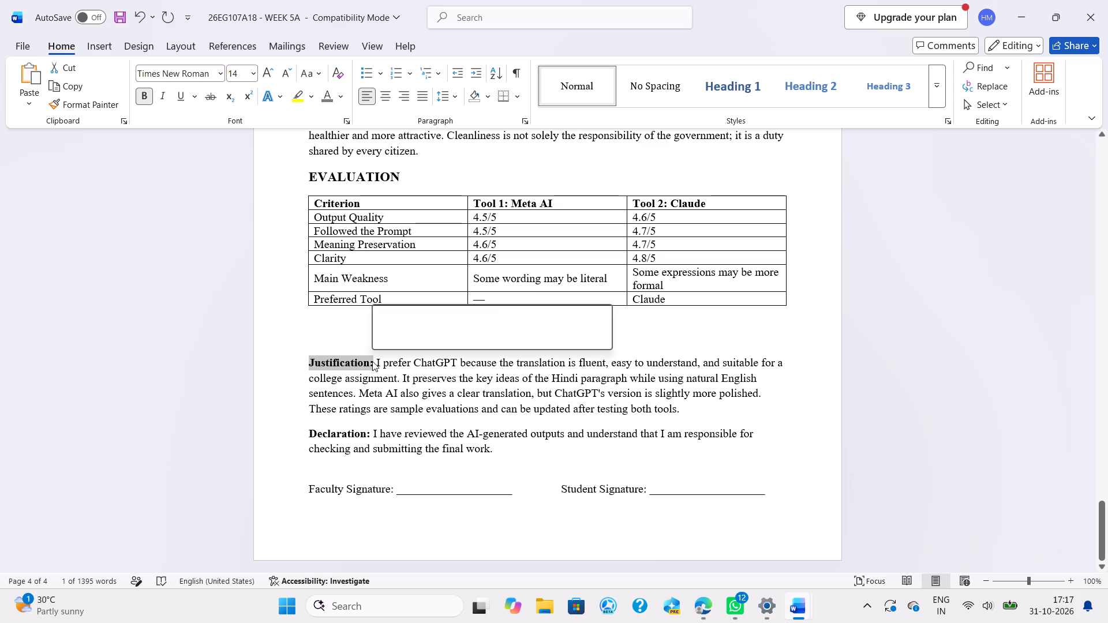
{"action": "left_click", "coordinate": [484, 319]}
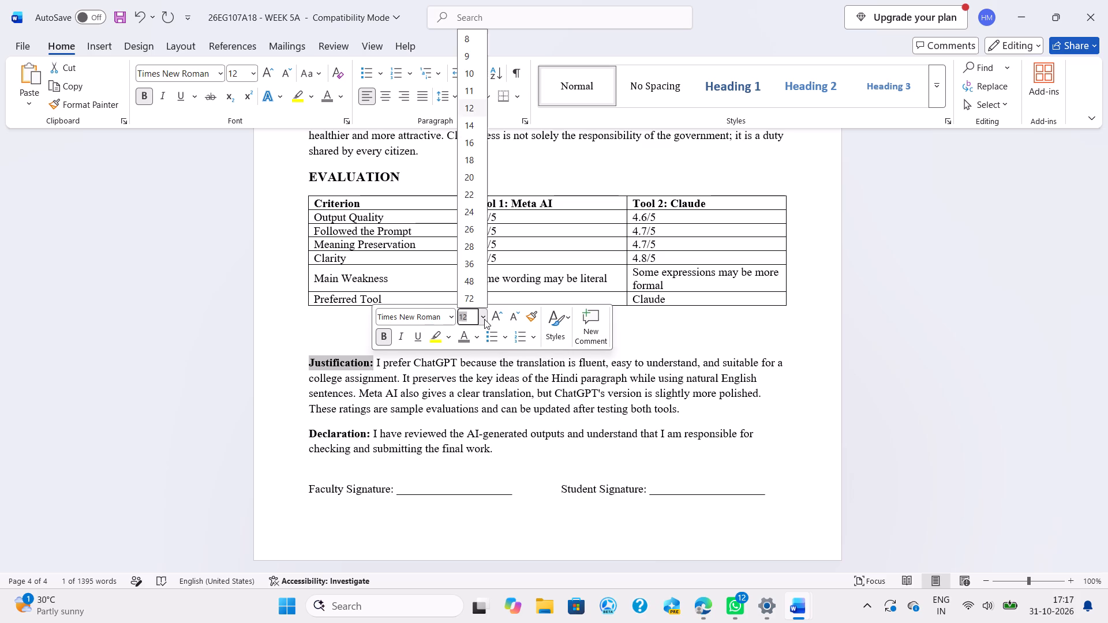
{"action": "left_click", "coordinate": [477, 122]}
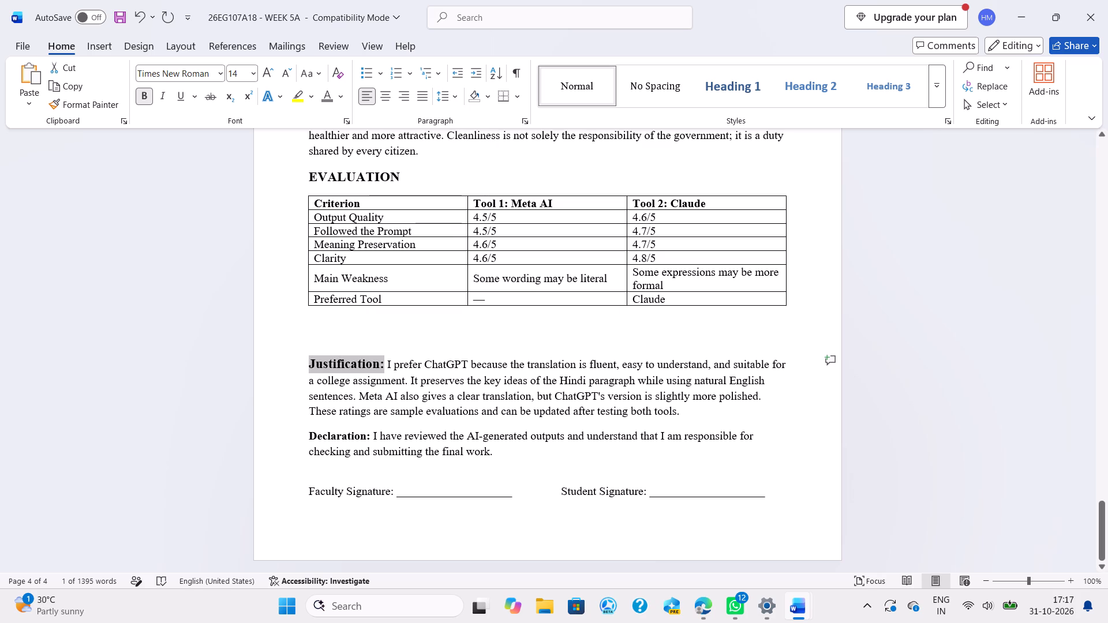
{"action": "left_click_drag", "start_coordinate": [308, 434], "coordinate": [372, 441]}
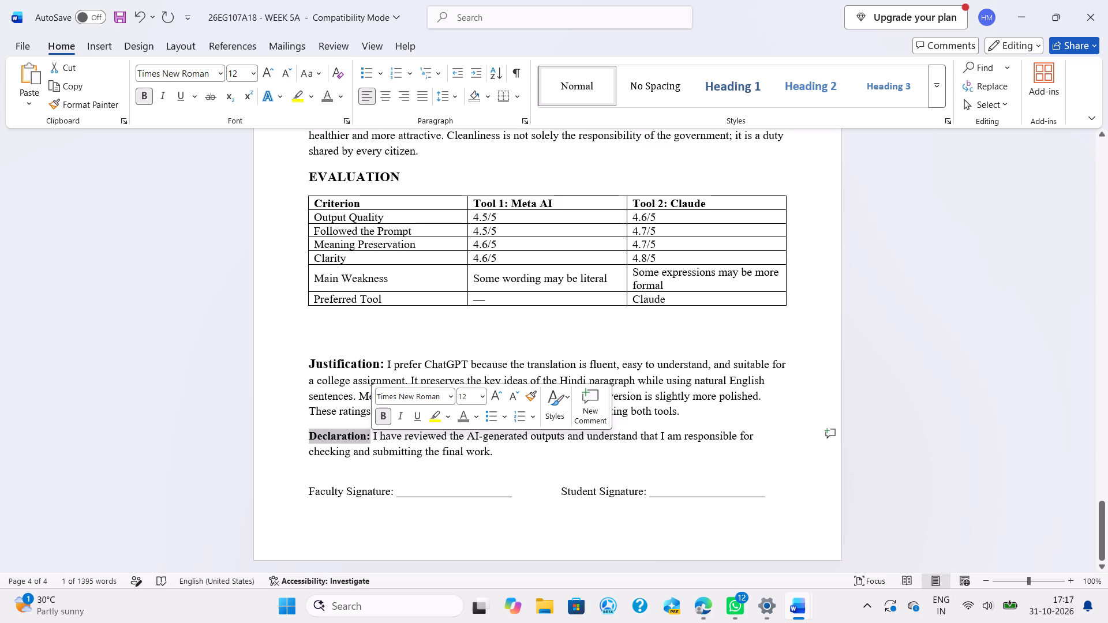
{"action": "left_click", "coordinate": [484, 397]}
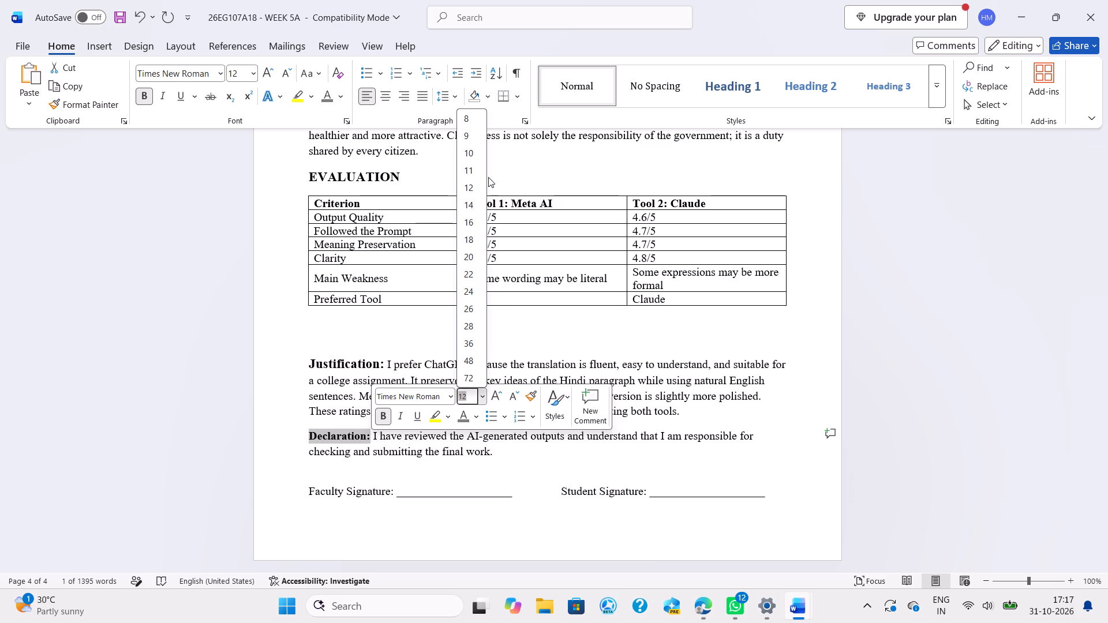
{"action": "left_click", "coordinate": [470, 209]}
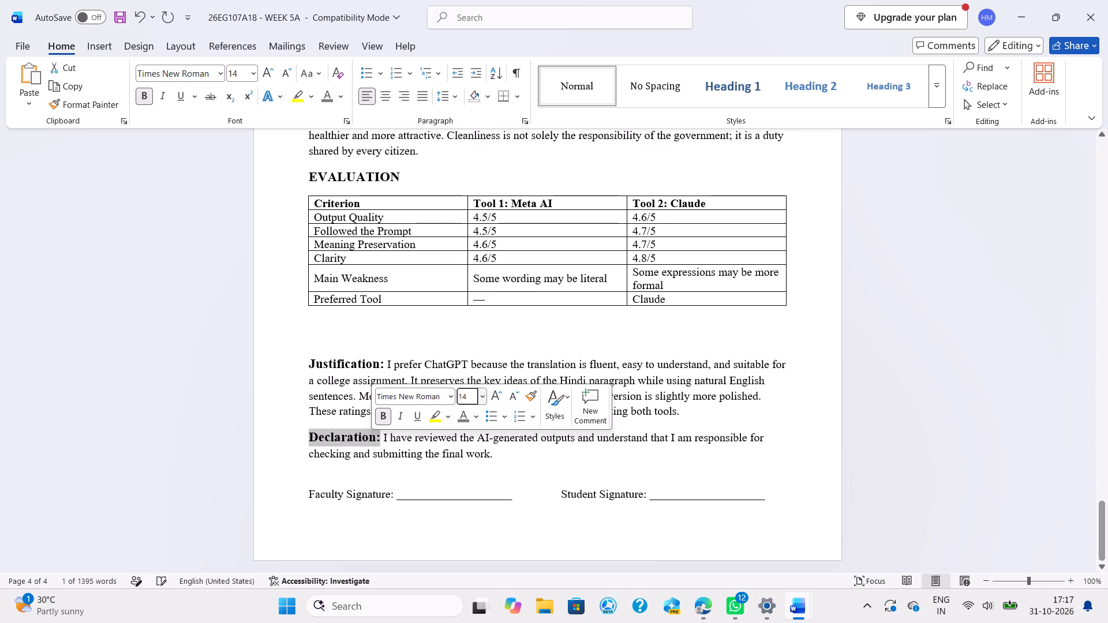
Set the font size of the Faculty Signature and Student Signature line to 14.
{"action": "left_click_drag", "start_coordinate": [309, 491], "coordinate": [775, 484]}
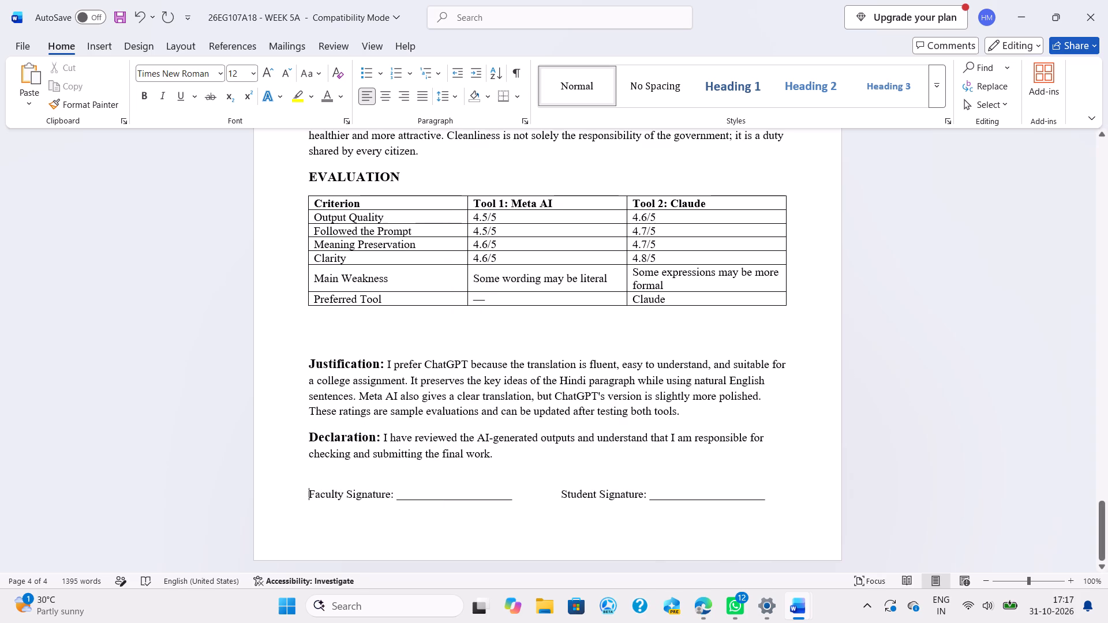
{"action": "left_click_drag", "start_coordinate": [307, 494], "coordinate": [758, 515]}
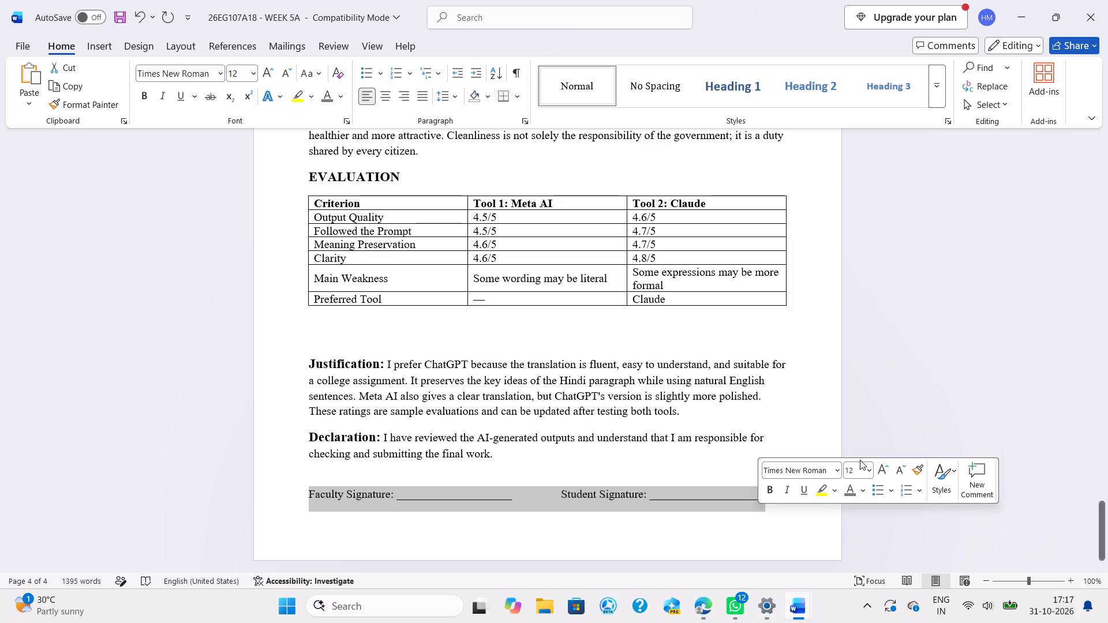
{"action": "left_click", "coordinate": [868, 468]}
{"action": "left_click", "coordinate": [858, 284]}
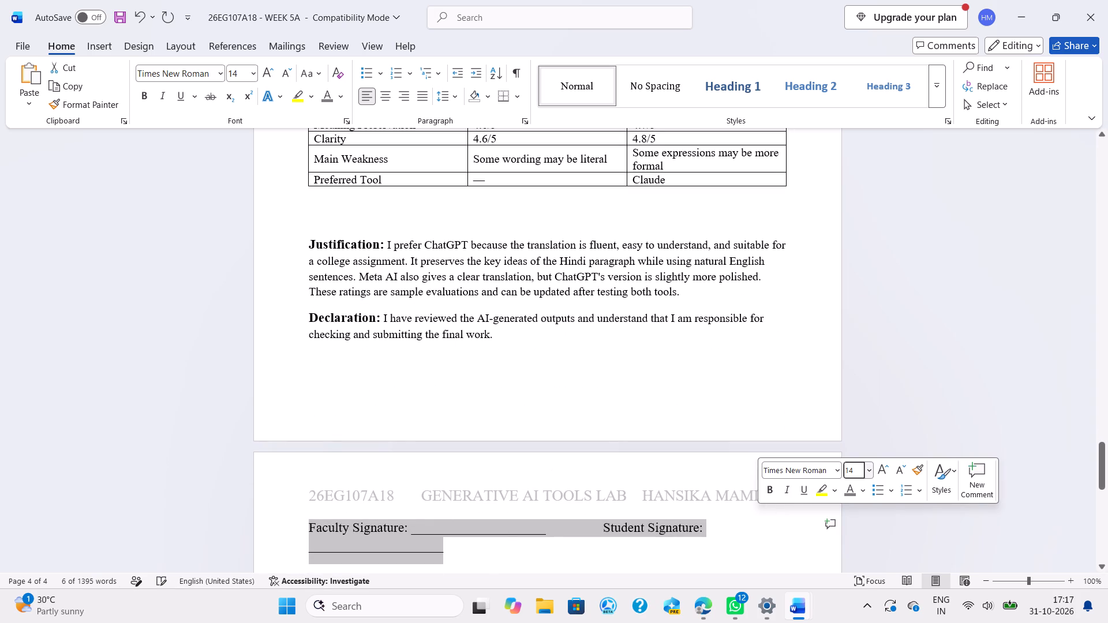
Delete the underscore line after "Student Signature:" at the end of the document.
{"action": "left_click", "coordinate": [462, 557]}
{"action": "key", "text": "BackSpace"}
{"action": "key", "text": "BackSpace"}
{"action": "key", "text": "BackSpace"}
{"action": "key", "text": "BackSpace"}
{"action": "key", "text": "BackSpace"}
{"action": "key", "text": "BackSpace"}
{"action": "key", "text": "BackSpace"}
{"action": "key", "text": "BackSpace"}
{"action": "key", "text": "BackSpace"}
{"action": "key", "text": "BackSpace"}
{"action": "key", "text": "BackSpace"}
{"action": "key", "text": "BackSpace"}
{"action": "key", "text": "BackSpace"}
{"action": "key", "text": "BackSpace"}
{"action": "key", "text": "BackSpace"}
{"action": "key", "text": "BackSpace"}
{"action": "key", "text": "BackSpace"}
{"action": "key", "text": "BackSpace"}
{"action": "key", "text": "BackSpace"}
{"action": "key", "text": "BackSpace"}
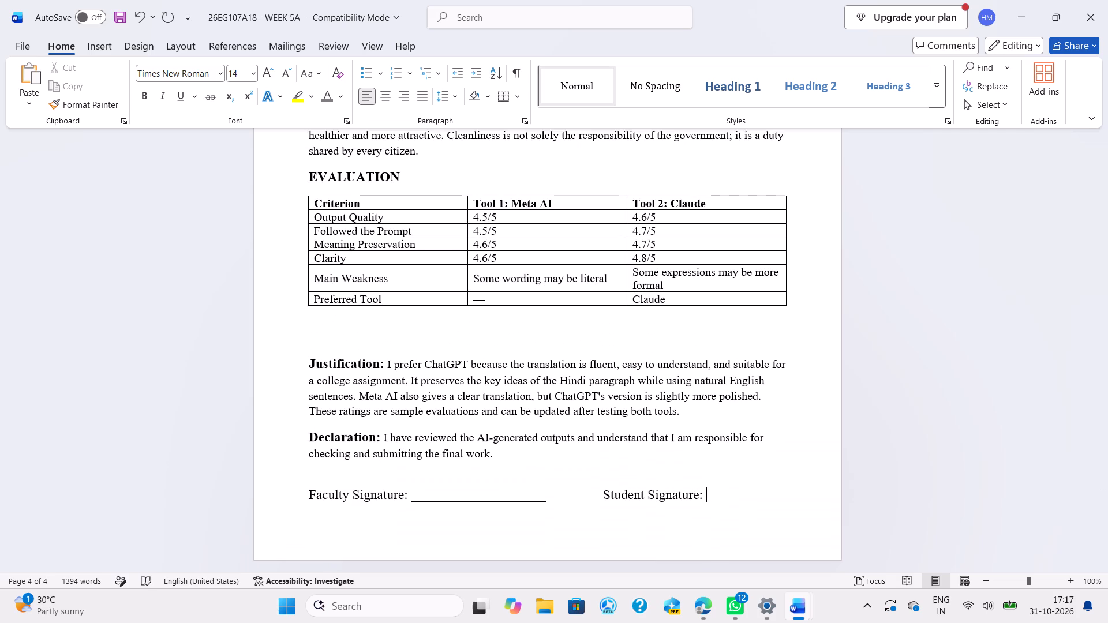
Replace the underscore line after "Faculty Signature:" with blank spaces, keeping "Student Signature:" spaced apart on the same line.
{"action": "key", "text": "Left"}
{"action": "key", "text": "Left"}
{"action": "key", "text": "Left"}
{"action": "key", "text": "Left"}
{"action": "key", "text": "Left"}
{"action": "key", "text": "Left"}
{"action": "key", "text": "Left"}
{"action": "key", "text": "Left"}
{"action": "key", "text": "Left"}
{"action": "key", "text": "Left"}
{"action": "key", "text": "Left"}
{"action": "key", "text": "Left"}
{"action": "key", "text": "Left"}
{"action": "key", "text": "Left"}
{"action": "key", "text": "Left"}
{"action": "key", "text": "Left"}
{"action": "key", "text": "Left"}
{"action": "key", "text": "Left"}
{"action": "key", "text": "Left"}
{"action": "key", "text": "Left"}
{"action": "key", "text": "Left"}
{"action": "key", "text": "Left"}
{"action": "key", "text": "Left"}
{"action": "key", "text": "Left"}
{"action": "key", "text": "Left"}
{"action": "key", "text": "Left"}
{"action": "key", "text": "Left"}
{"action": "key", "text": "Left"}
{"action": "key", "text": "Left"}
{"action": "key", "text": "BackSpace"}
{"action": "key", "text": "BackSpace"}
{"action": "key", "text": "BackSpace"}
{"action": "key", "text": "BackSpace"}
{"action": "key", "text": "BackSpace"}
{"action": "key", "text": "BackSpace"}
{"action": "key", "text": "BackSpace"}
{"action": "key", "text": "BackSpace"}
{"action": "key", "text": "BackSpace"}
{"action": "key", "text": "BackSpace"}
{"action": "key", "text": "BackSpace"}
{"action": "key", "text": "BackSpace"}
{"action": "key", "text": "BackSpace"}
{"action": "key", "text": "BackSpace"}
{"action": "key", "text": "BackSpace"}
{"action": "key", "text": "BackSpace"}
{"action": "key", "text": "BackSpace"}
{"action": "key", "text": "BackSpace"}
{"action": "key", "text": "BackSpace"}
{"action": "key", "text": "BackSpace"}
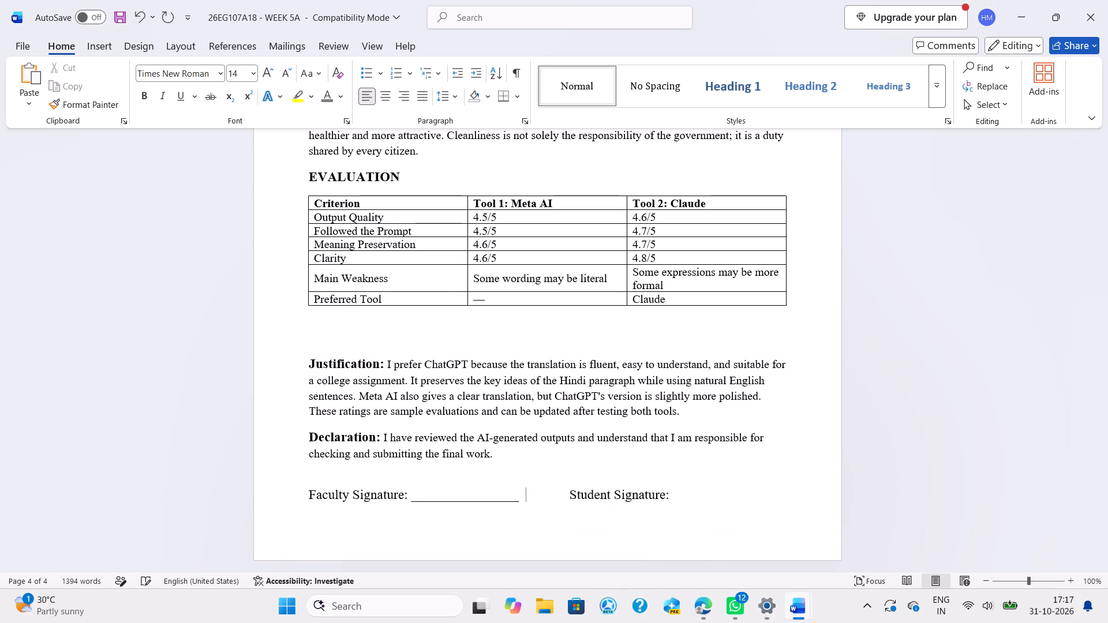
{"action": "key", "text": "BackSpace"}
{"action": "key", "text": "space"}
{"action": "key", "text": "space"}
{"action": "key", "text": "space"}
{"action": "key", "text": "space"}
{"action": "key", "text": "space"}
{"action": "key", "text": "space"}
{"action": "key", "text": "space"}
{"action": "key", "text": "space"}
{"action": "key", "text": "space"}
{"action": "key", "text": "space"}
{"action": "key", "text": "space"}
{"action": "key", "text": "space"}
{"action": "key", "text": "space"}
{"action": "key", "text": "space"}
{"action": "key", "text": "space"}
{"action": "key", "text": "space"}
{"action": "key", "text": "space"}
{"action": "key", "text": "space"}
{"action": "key", "text": "space"}
{"action": "key", "text": "space"}
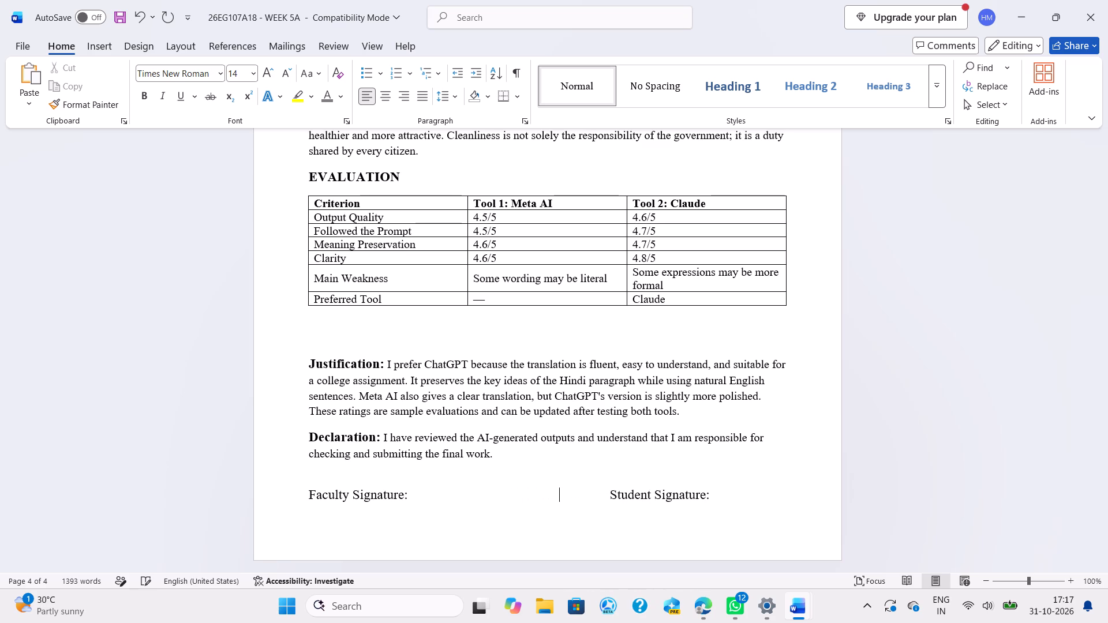
Open the page footer and enter "ANURAG UNIVERSITY" and "AIML DEPARTMENT" on one line, separated by spaces.
{"action": "scroll", "coordinate": [462, 557], "scroll_direction": "down", "scroll_amount": 4}
{"action": "double_click", "coordinate": [440, 551]}
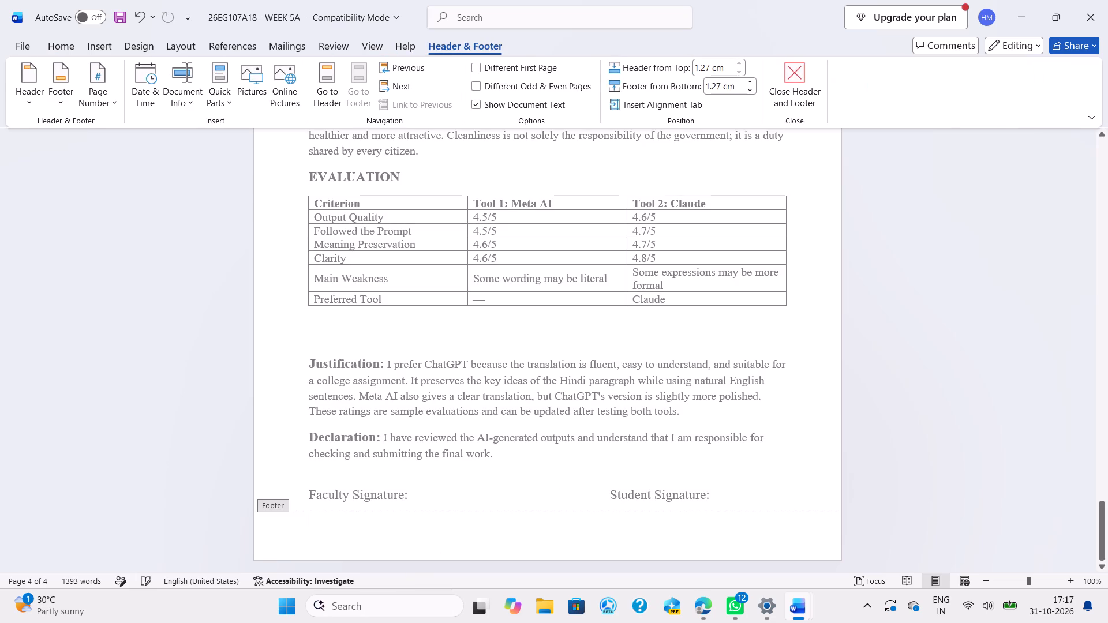
{"action": "type", "text": "ANURAG UNIVERSITY"}
{"action": "key", "text": "space"}
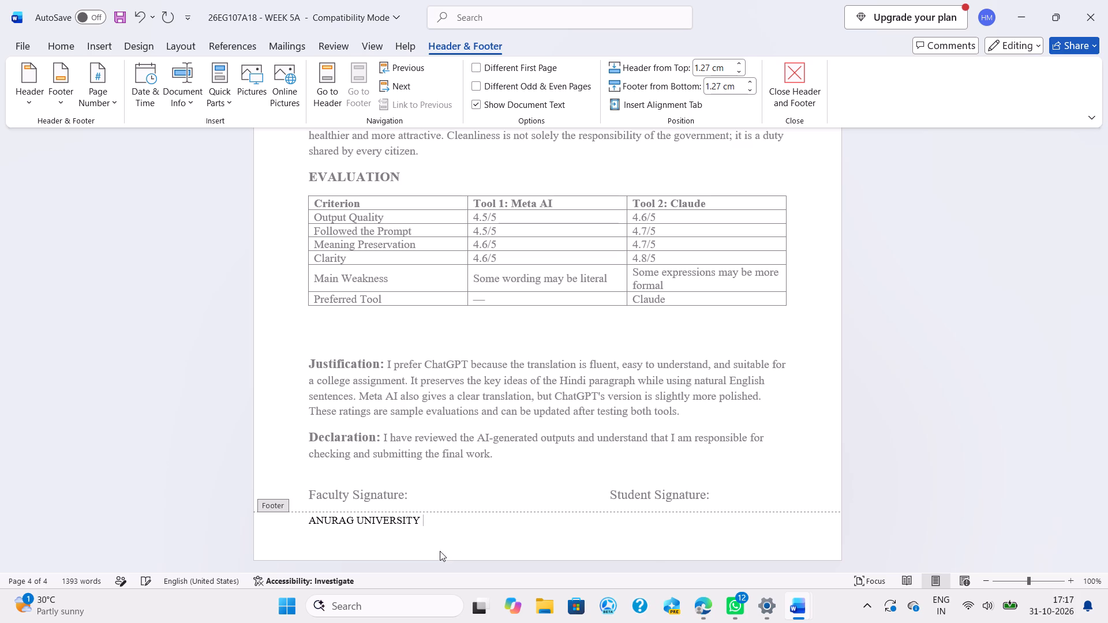
{"action": "key", "text": "a"}
{"action": "type", "text": "IML DEPARTMENT"}
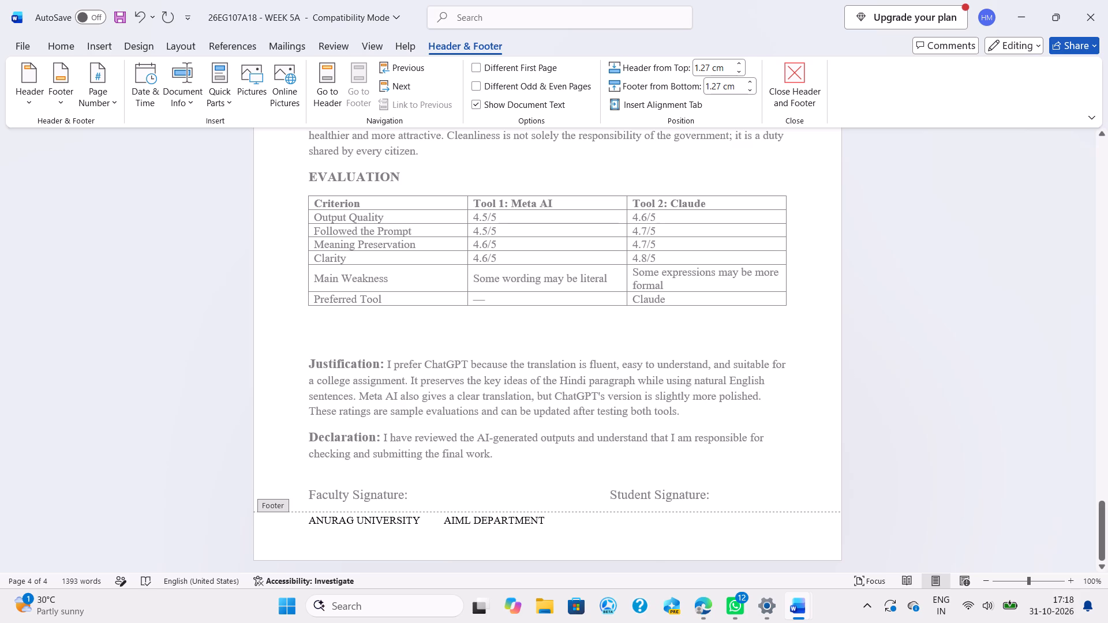
Set the footer text to font size 16 and colour it the darkest grey shade of the white theme colour.
{"action": "left_click_drag", "start_coordinate": [304, 520], "coordinate": [563, 532]}
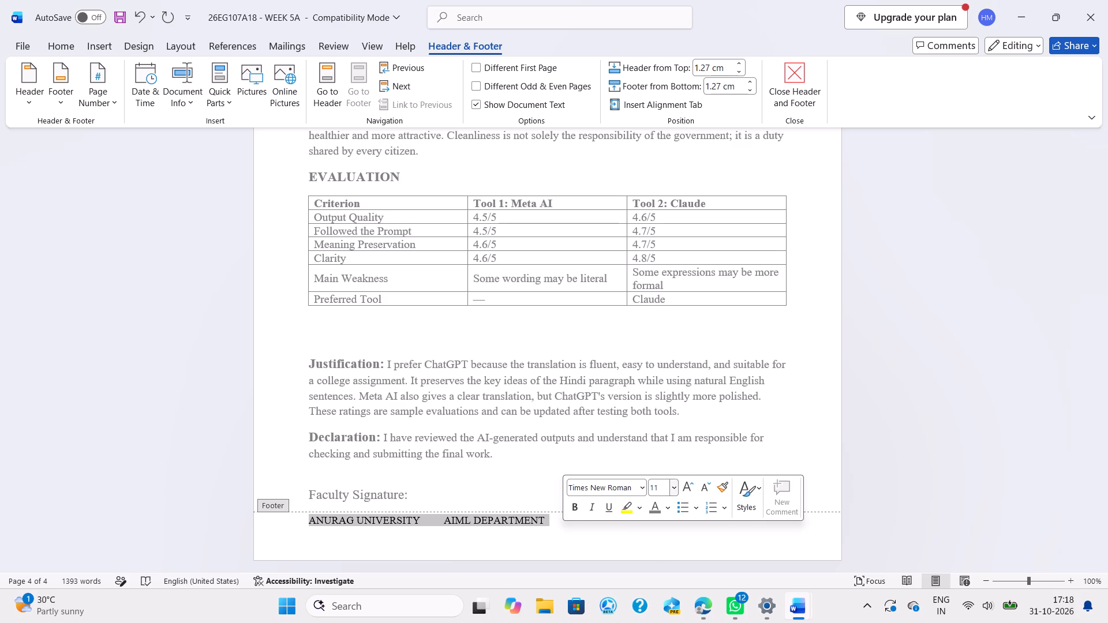
{"action": "left_click", "coordinate": [676, 486]}
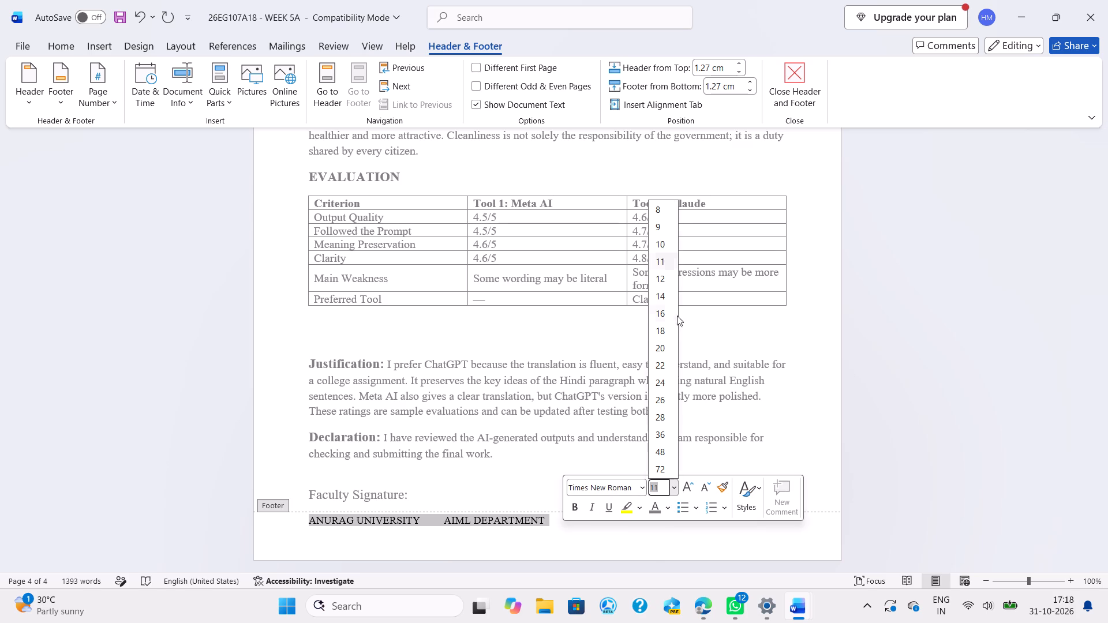
{"action": "left_click", "coordinate": [672, 309]}
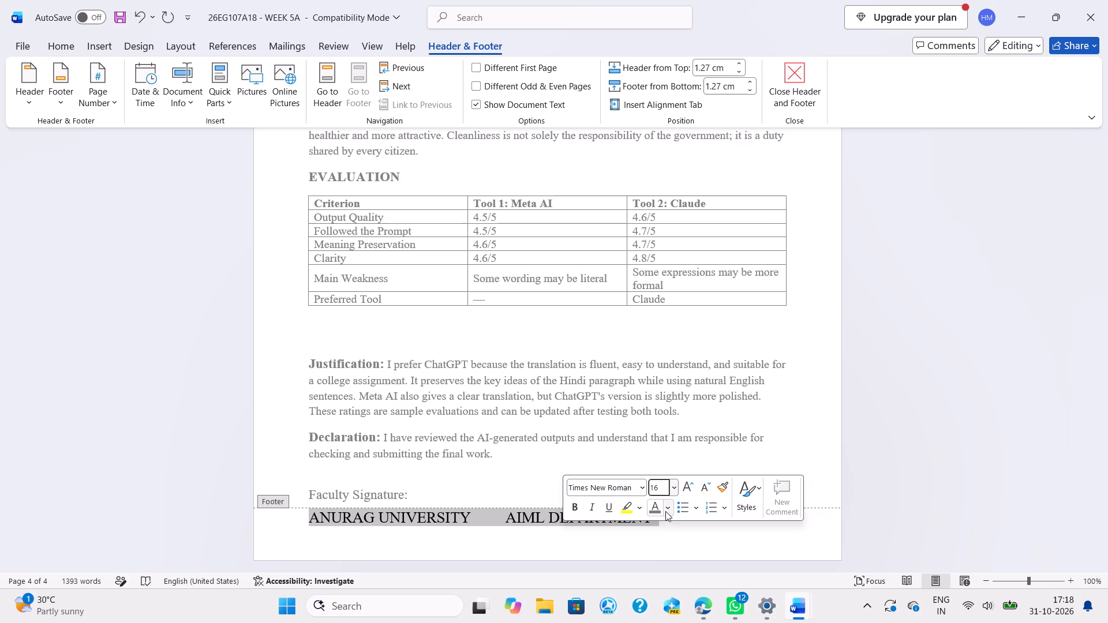
{"action": "left_click", "coordinate": [667, 509]}
{"action": "left_click", "coordinate": [658, 385]}
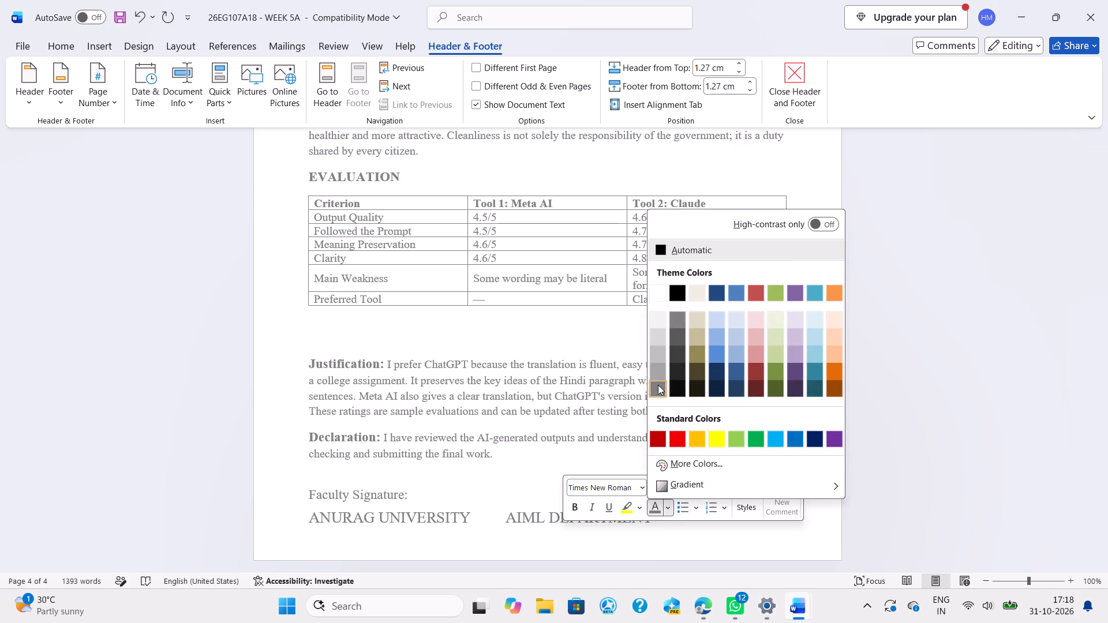
{"action": "left_click", "coordinate": [524, 539]}
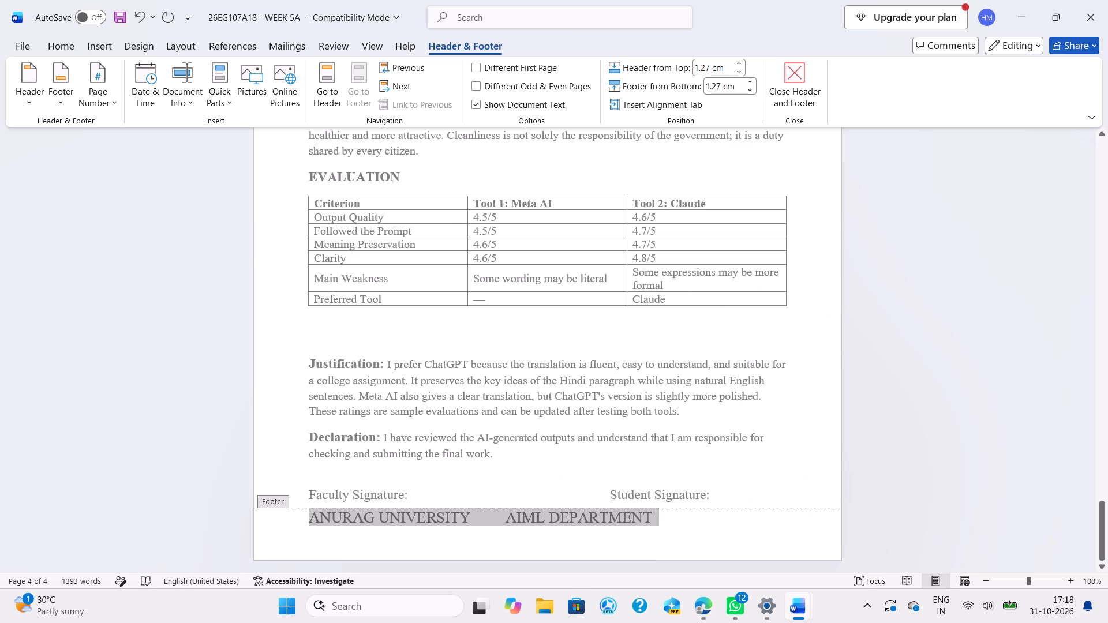
Widen the gap in the footer with spaces until "AIML DEPARTMENT" sits near the right margin on one line, and return to the body text.
{"action": "left_click", "coordinate": [493, 513]}
{"action": "key", "text": "space"}
{"action": "key", "text": "space"}
{"action": "key", "text": "space"}
{"action": "key", "text": "space"}
{"action": "key", "text": "space"}
{"action": "key", "text": "space"}
{"action": "key", "text": "space"}
{"action": "key", "text": "space"}
{"action": "key", "text": "space"}
{"action": "key", "text": "space"}
{"action": "key", "text": "space"}
{"action": "key", "text": "space"}
{"action": "key", "text": "space"}
{"action": "key", "text": "space"}
{"action": "key", "text": "space"}
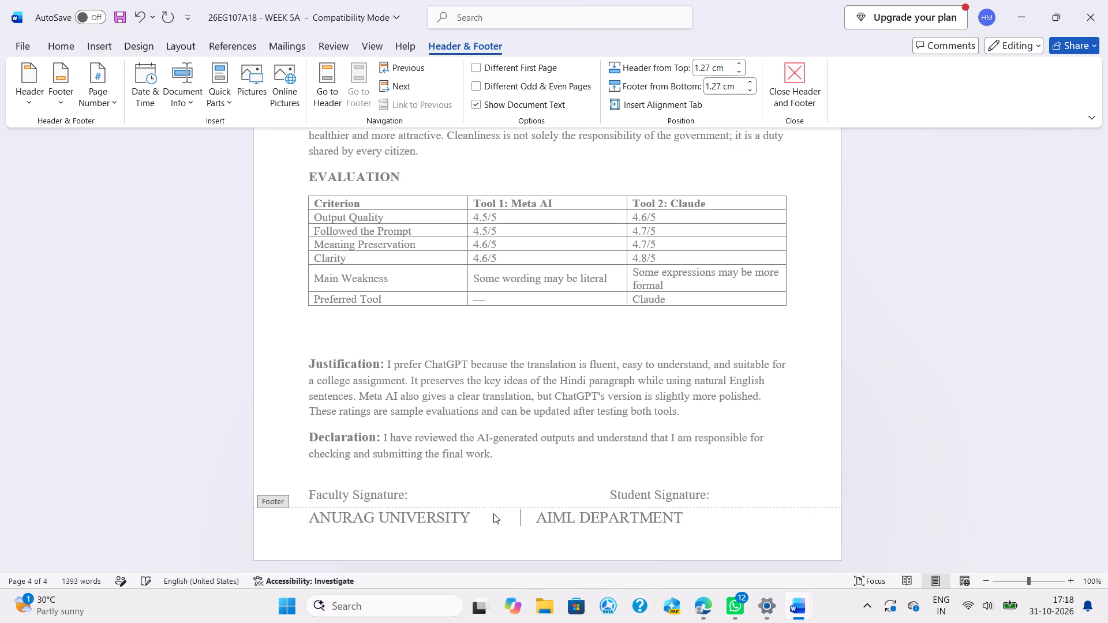
{"action": "key", "text": "space"}
{"action": "key", "text": "space"}
{"action": "key", "text": "space"}
{"action": "key", "text": "space"}
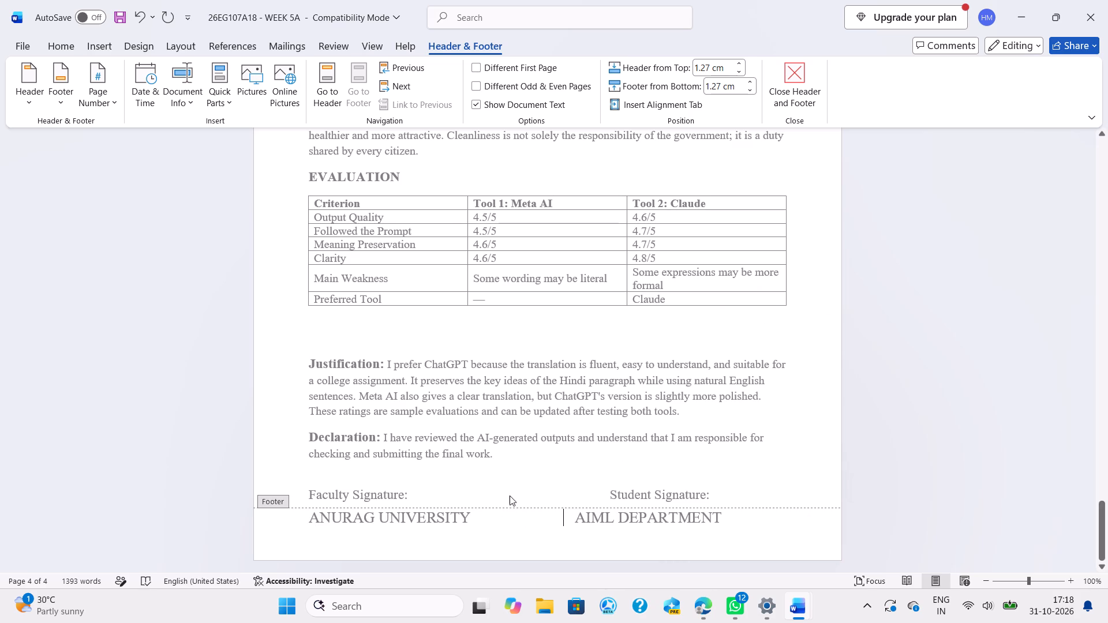
{"action": "key", "text": "space"}
{"action": "key", "text": "space"}
{"action": "key", "text": "space"}
{"action": "key", "text": "space"}
{"action": "key", "text": "space"}
{"action": "key", "text": "space"}
{"action": "key", "text": "space"}
{"action": "key", "text": "space"}
{"action": "key", "text": "space"}
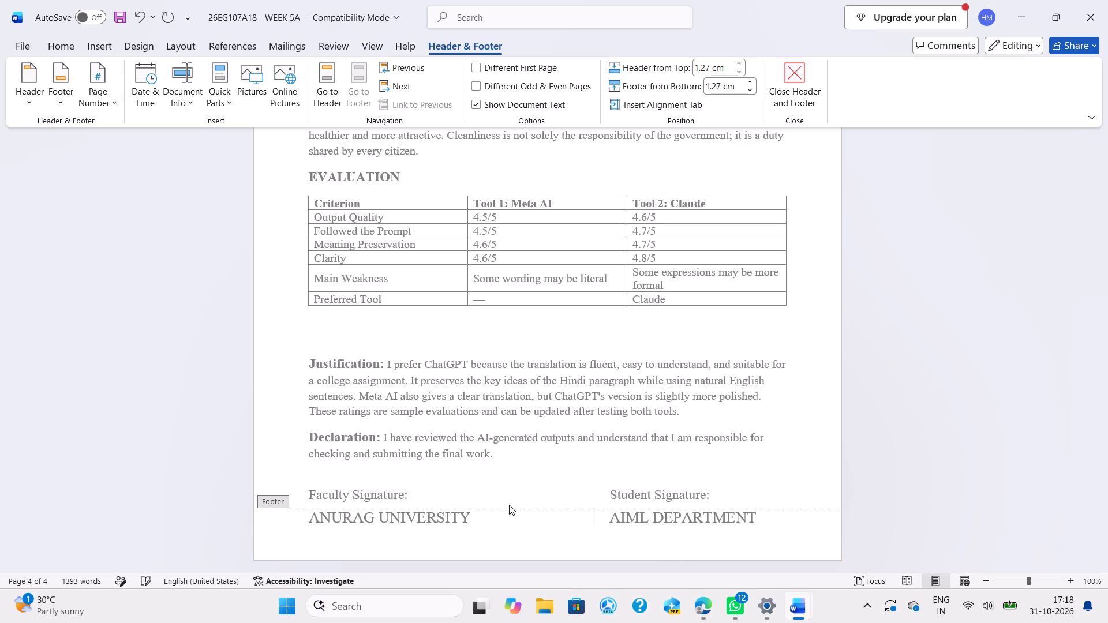
{"action": "key", "text": "space"}
{"action": "key", "text": "space"}
{"action": "key", "text": "space"}
{"action": "key", "text": "space"}
{"action": "key", "text": "space"}
{"action": "key", "text": "space"}
{"action": "key", "text": "space"}
{"action": "key", "text": "space"}
{"action": "key", "text": "space"}
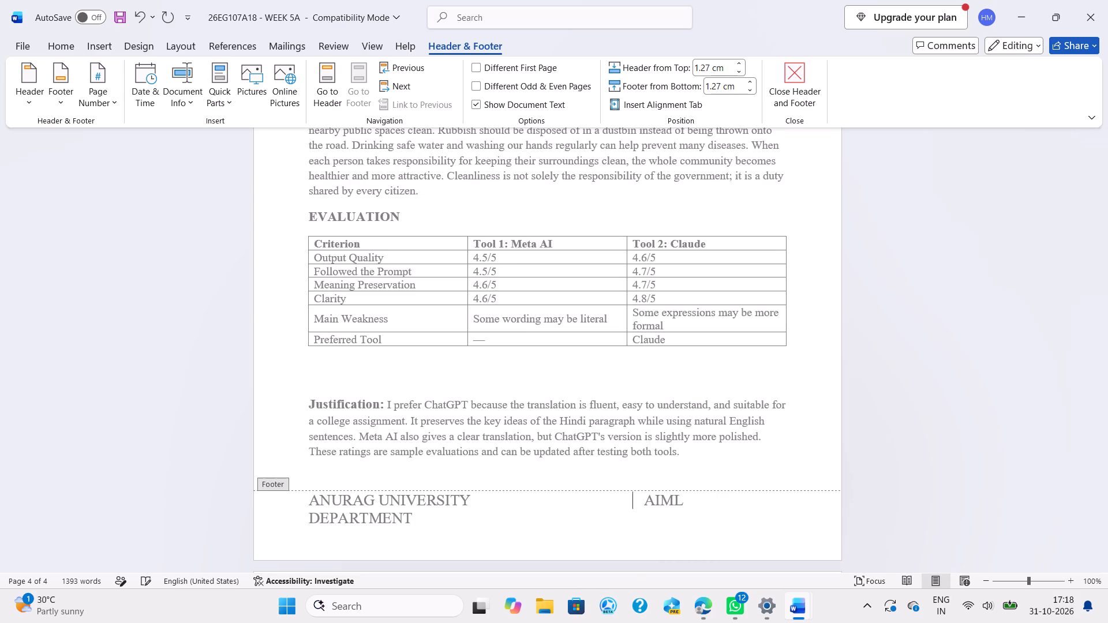
{"action": "key", "text": "BackSpace"}
{"action": "key", "text": "BackSpace"}
{"action": "key", "text": "BackSpace"}
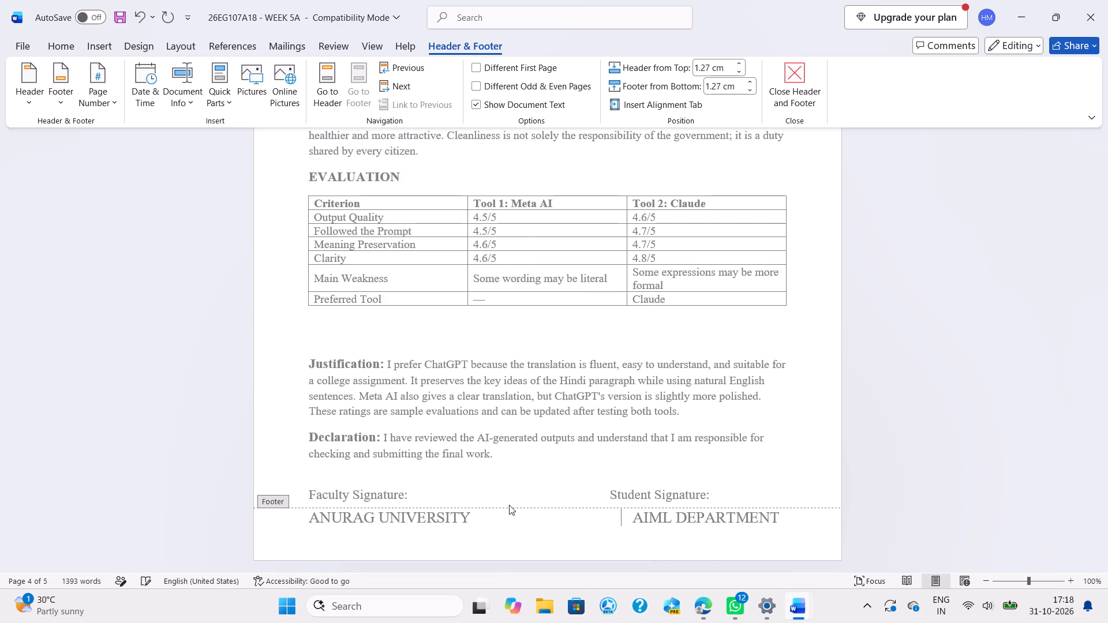
{"action": "key", "text": "space"}
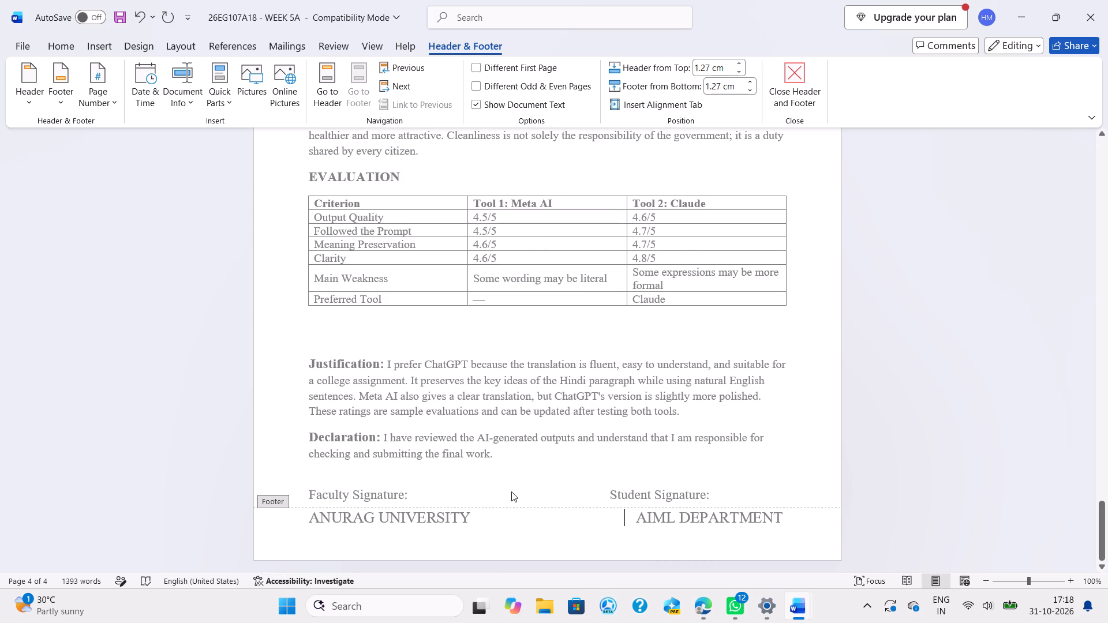
{"action": "double_click", "coordinate": [511, 491]}
Insert a blank line above the "PROMPT 3:" heading to separate it from the page header.
{"action": "scroll", "coordinate": [511, 491], "scroll_direction": "down", "scroll_amount": 1}
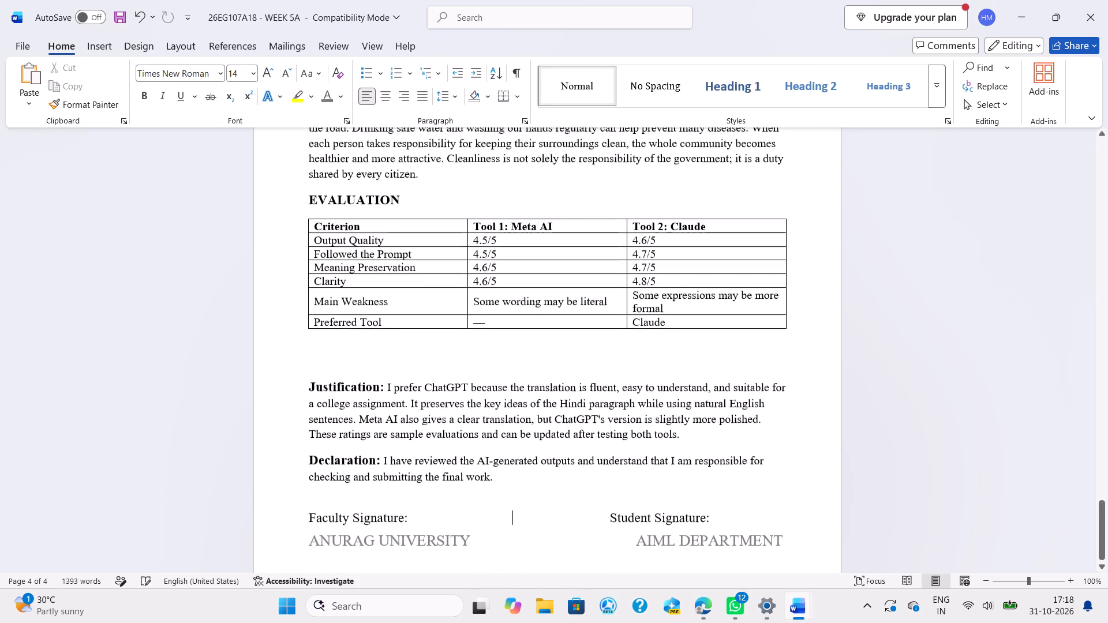
{"action": "scroll", "coordinate": [511, 491], "scroll_direction": "down", "scroll_amount": 1}
{"action": "scroll", "coordinate": [511, 491], "scroll_direction": "up", "scroll_amount": 2}
{"action": "scroll", "coordinate": [511, 491], "scroll_direction": "right", "scroll_amount": 1}
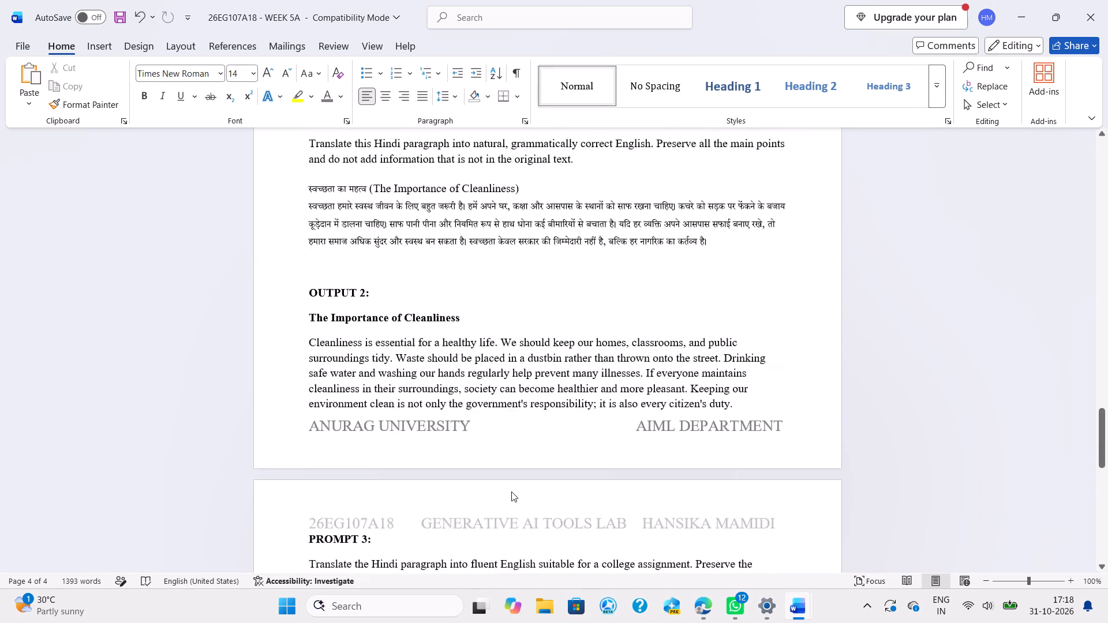
{"action": "scroll", "coordinate": [511, 491], "scroll_direction": "right", "scroll_amount": 1}
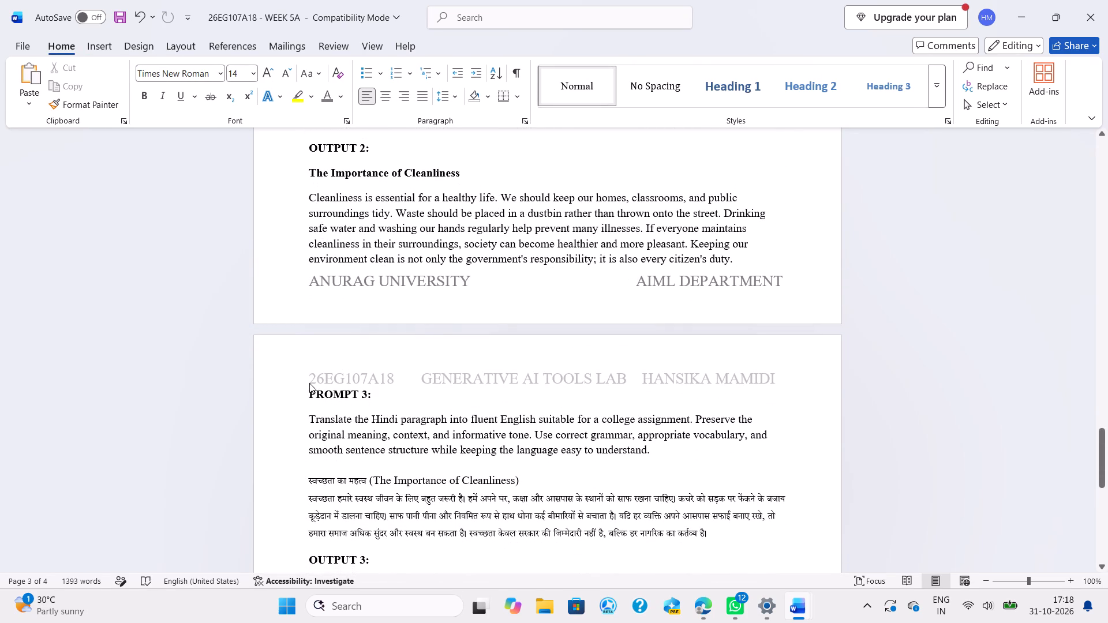
{"action": "left_click", "coordinate": [301, 389]}
{"action": "key", "text": "Return"}
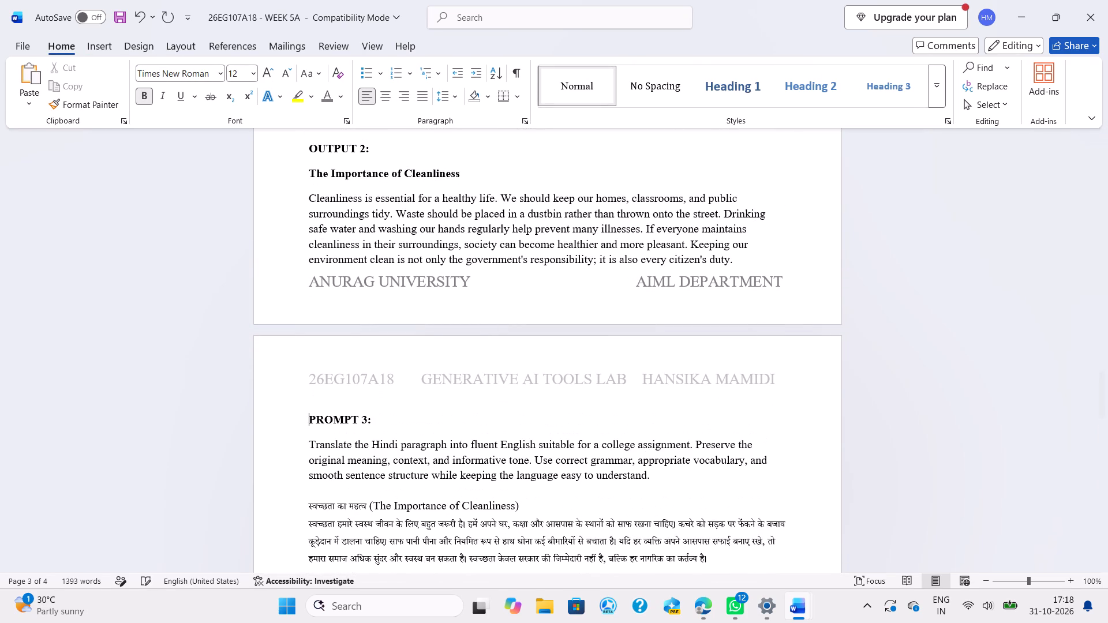
Apply a Box page border with a solid ½ pt line in automatic colour to the whole document.
{"action": "scroll", "coordinate": [301, 389], "scroll_direction": "up", "scroll_amount": 13}
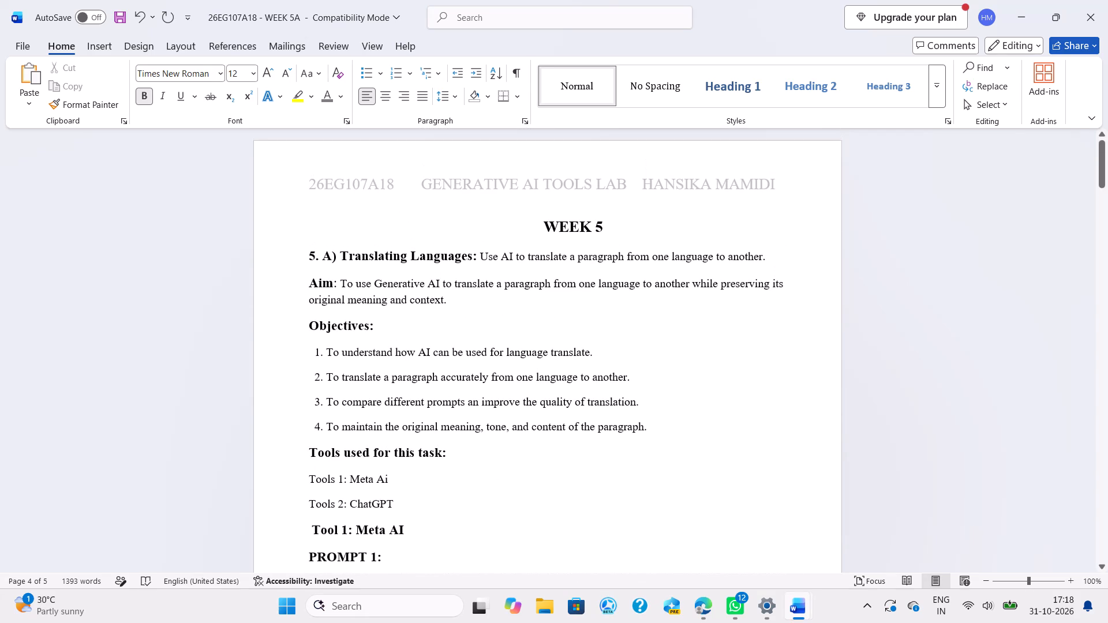
{"action": "scroll", "coordinate": [301, 389], "scroll_direction": "up", "scroll_amount": 6}
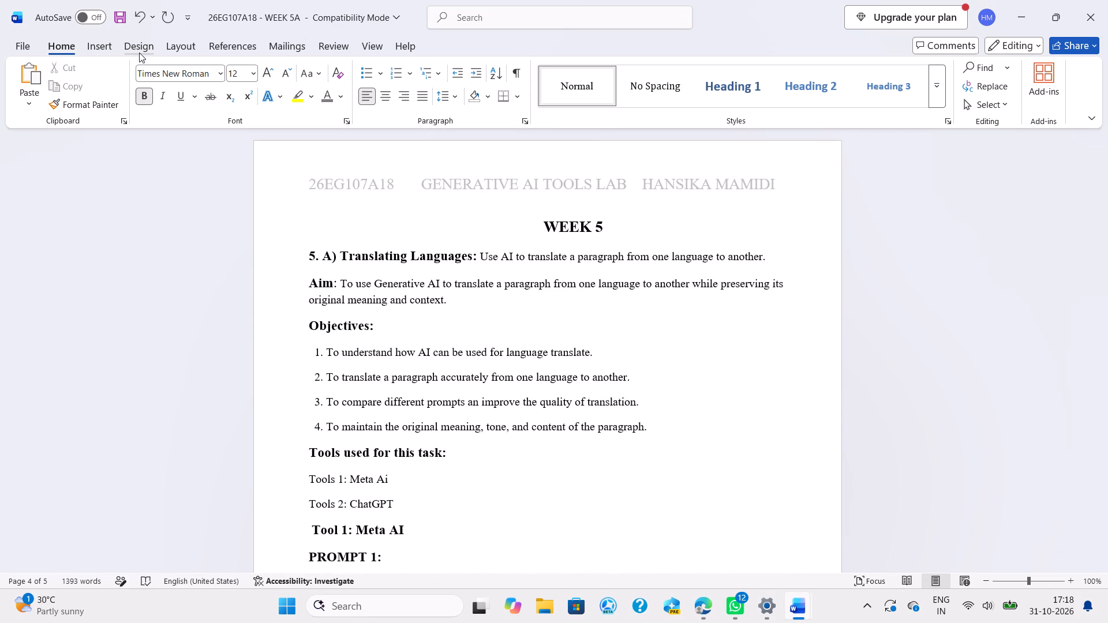
{"action": "left_click", "coordinate": [139, 52]}
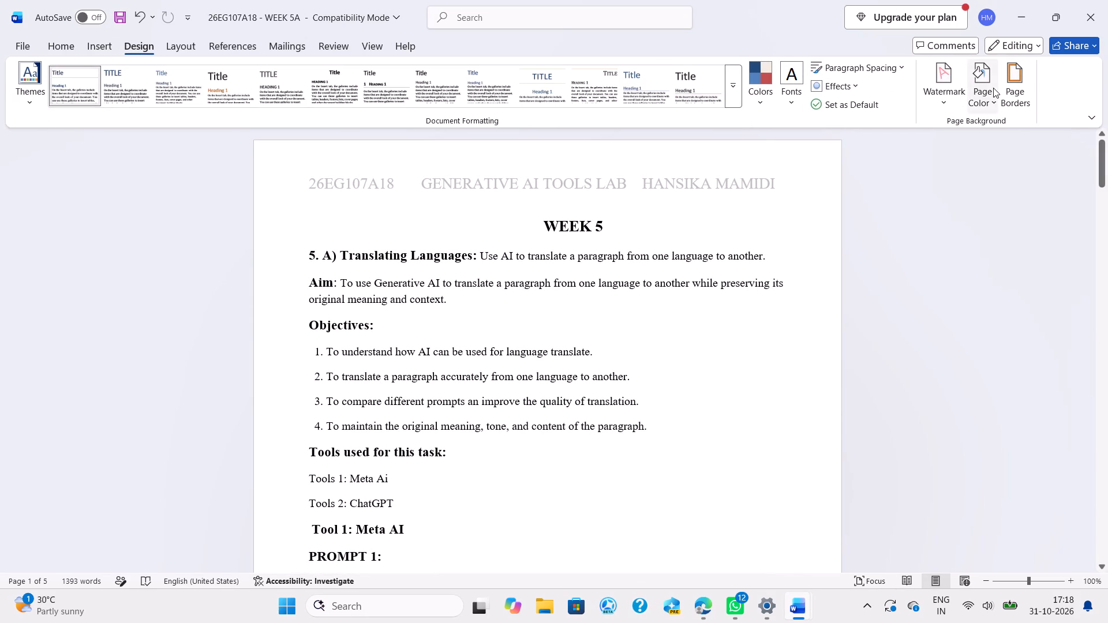
{"action": "left_click", "coordinate": [1010, 87]}
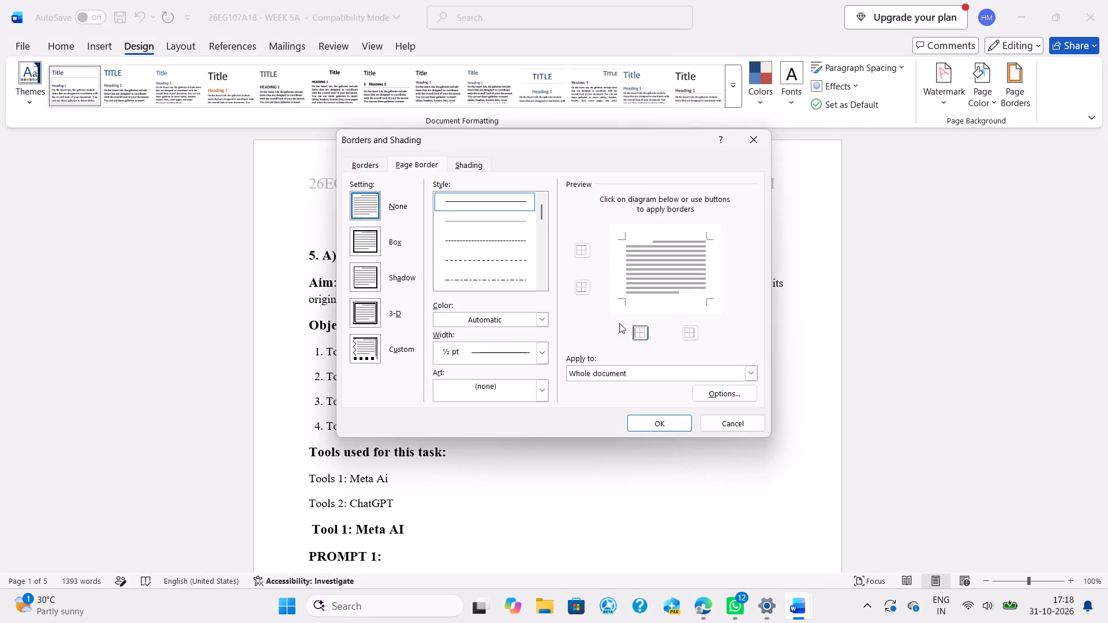
{"action": "left_click", "coordinate": [378, 239]}
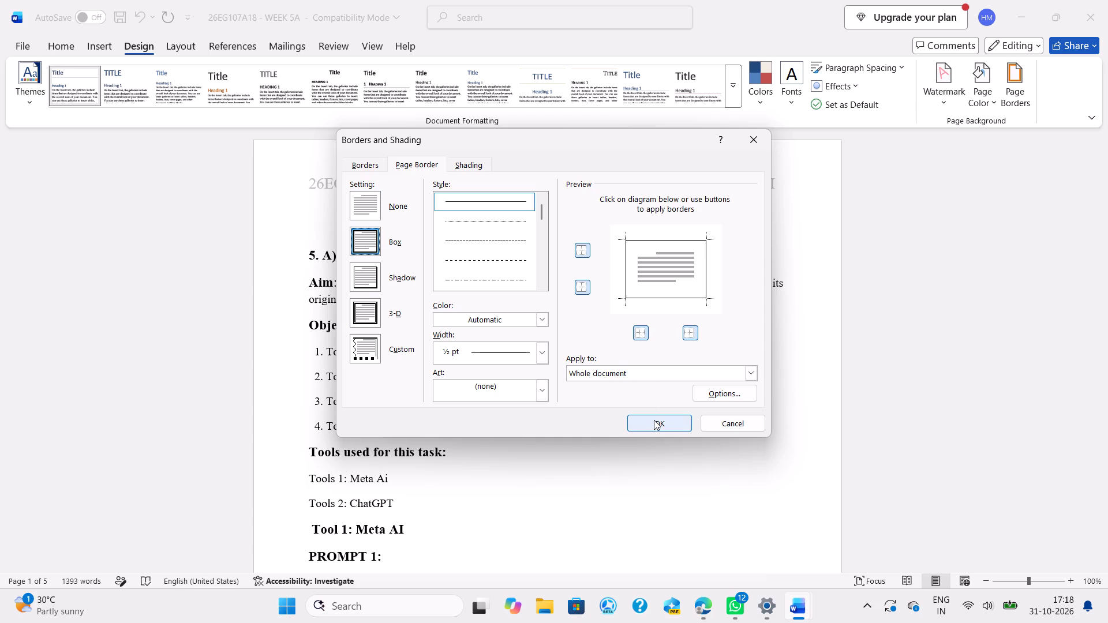
{"action": "left_click", "coordinate": [654, 421]}
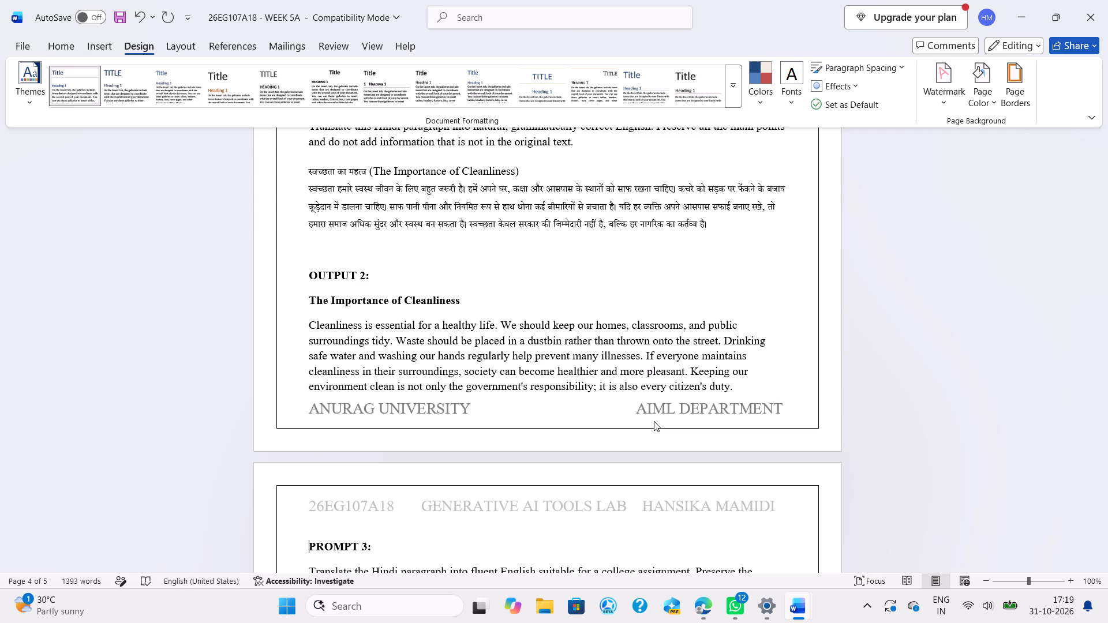
Examine the last pages of the document, from the final evaluation table to the signature line, checking the layout and page border.
{"action": "scroll", "coordinate": [626, 538], "scroll_direction": "down", "scroll_amount": 6}
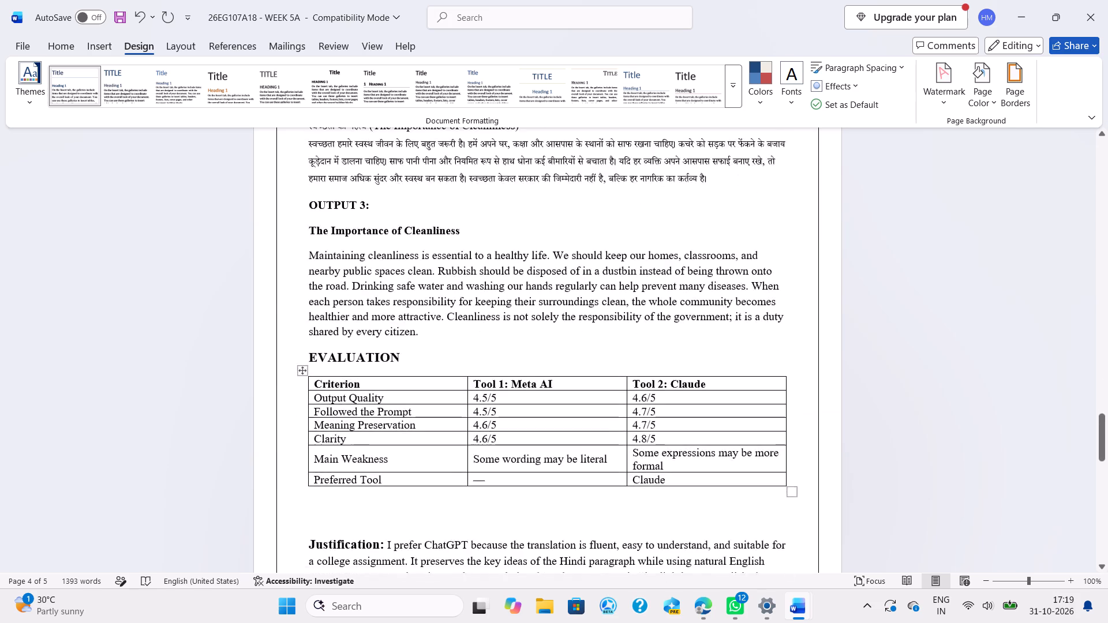
{"action": "scroll", "coordinate": [626, 538], "scroll_direction": "down", "scroll_amount": 5}
{"action": "scroll", "coordinate": [626, 538], "scroll_direction": "up", "scroll_amount": 3}
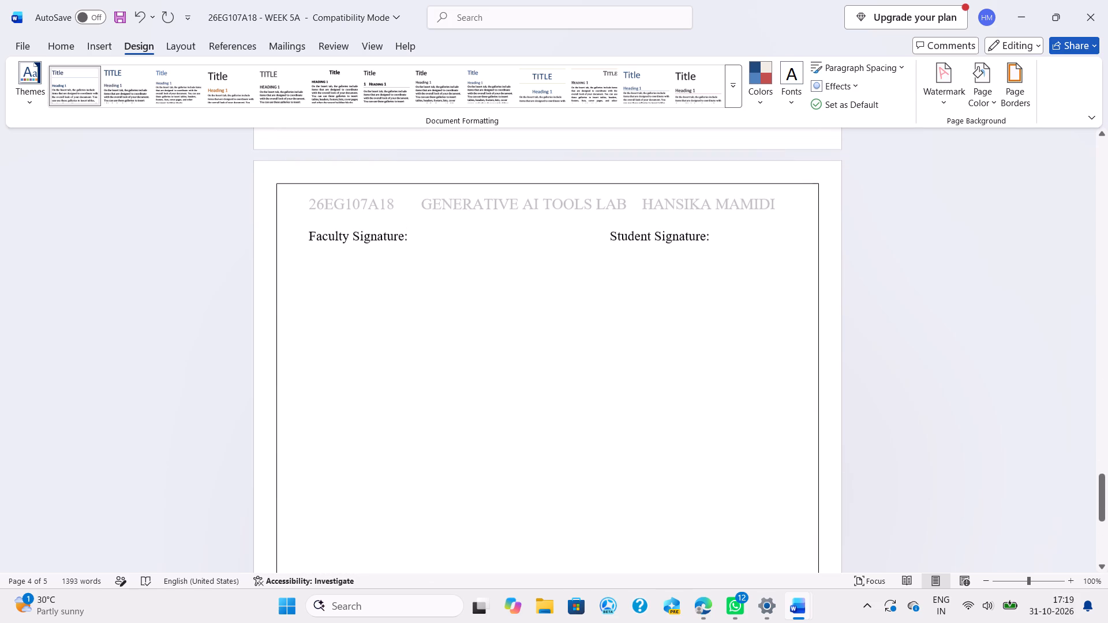
{"action": "scroll", "coordinate": [626, 538], "scroll_direction": "up", "scroll_amount": 2}
{"action": "scroll", "coordinate": [626, 538], "scroll_direction": "down", "scroll_amount": 3}
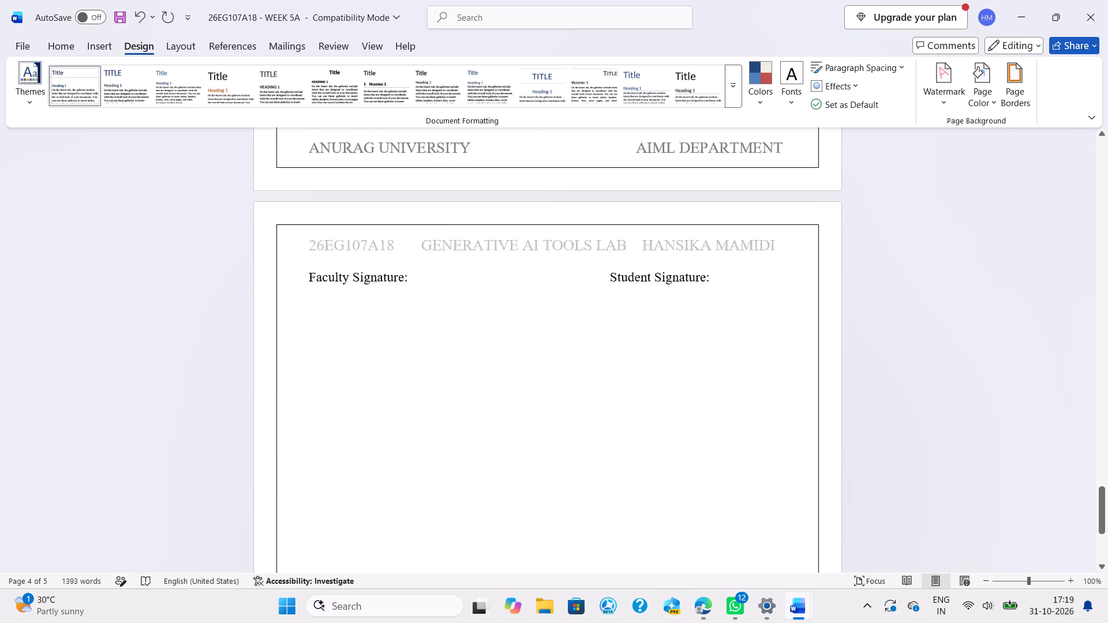
{"action": "scroll", "coordinate": [626, 538], "scroll_direction": "down", "scroll_amount": 6}
{"action": "scroll", "coordinate": [626, 538], "scroll_direction": "up", "scroll_amount": 8}
{"action": "scroll", "coordinate": [626, 538], "scroll_direction": "down", "scroll_amount": 2}
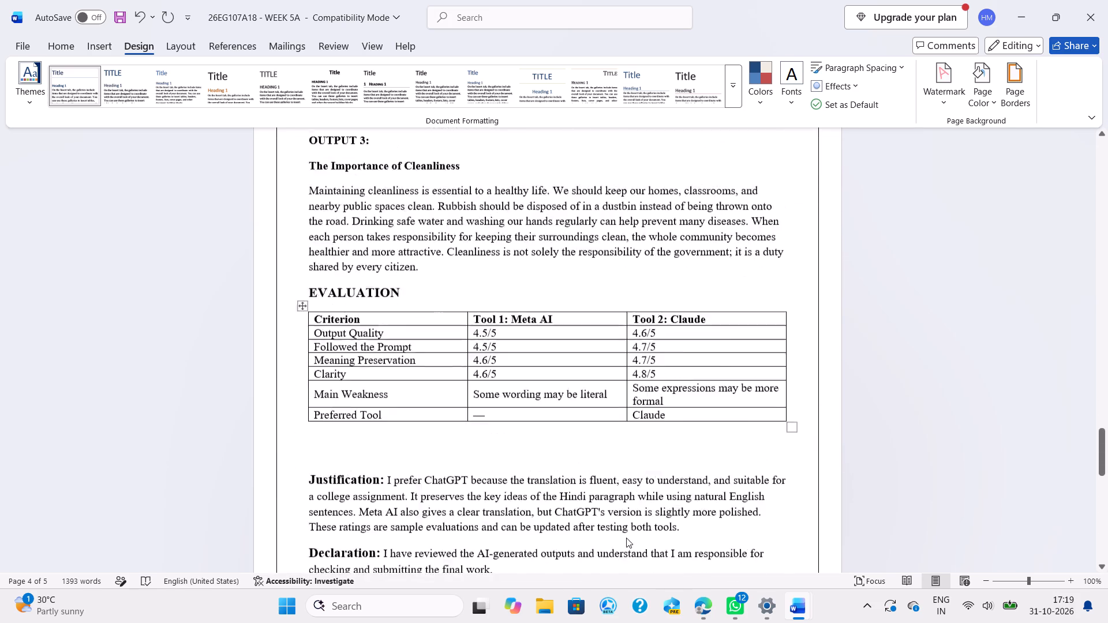
{"action": "scroll", "coordinate": [626, 538], "scroll_direction": "down", "scroll_amount": 1}
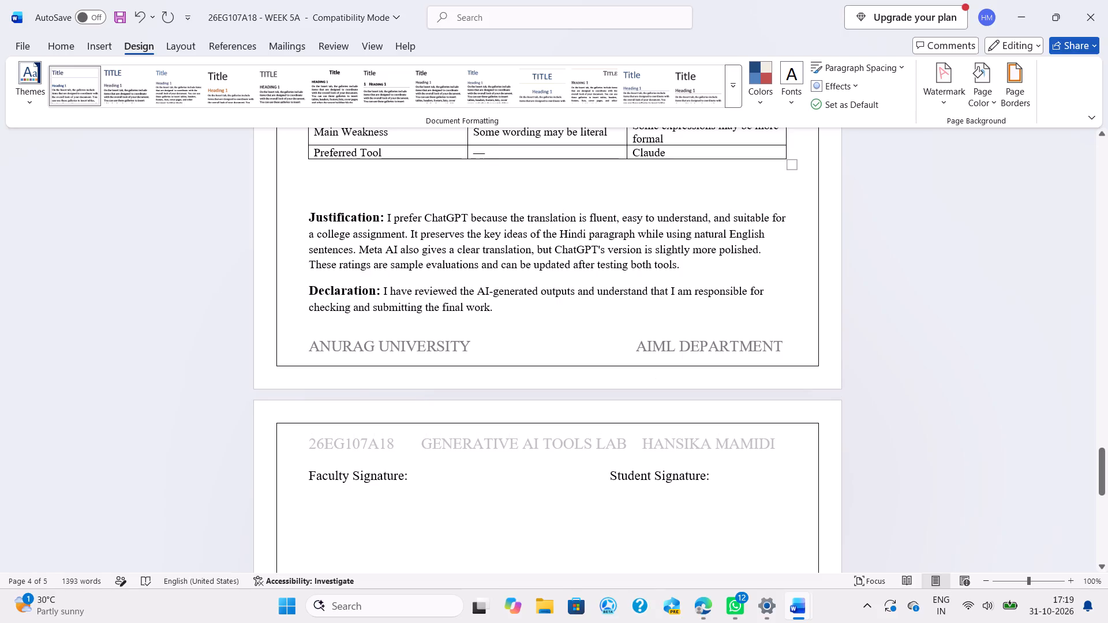
Turn on AutoSave for the WEEK 5A document by uploading it to the personal OneDrive.
{"action": "left_click", "coordinate": [79, 12]}
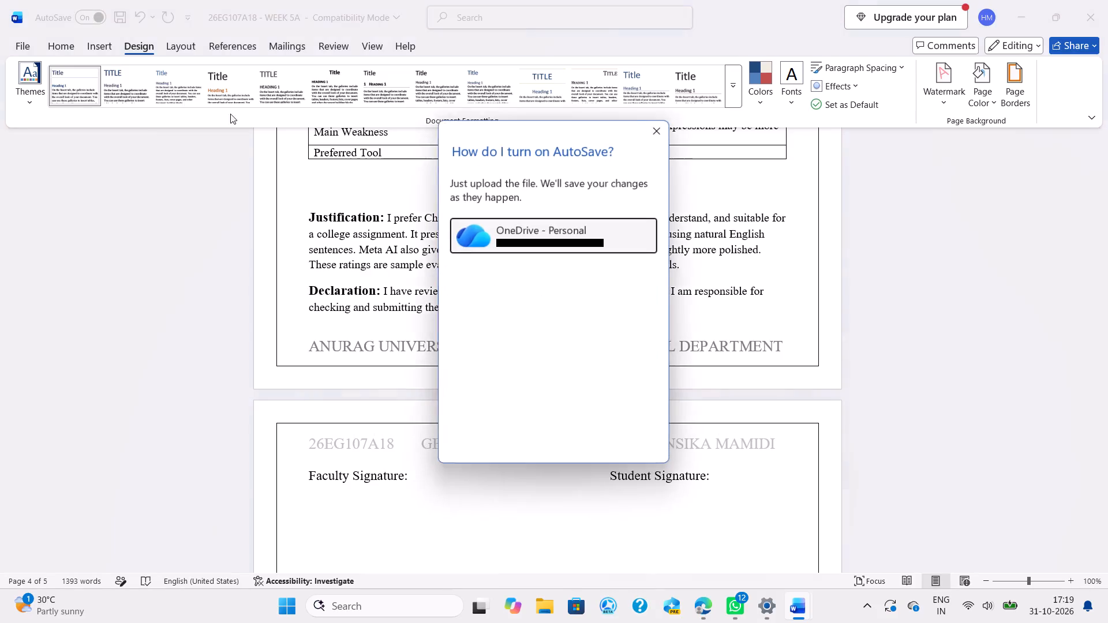
{"action": "left_click", "coordinate": [481, 242]}
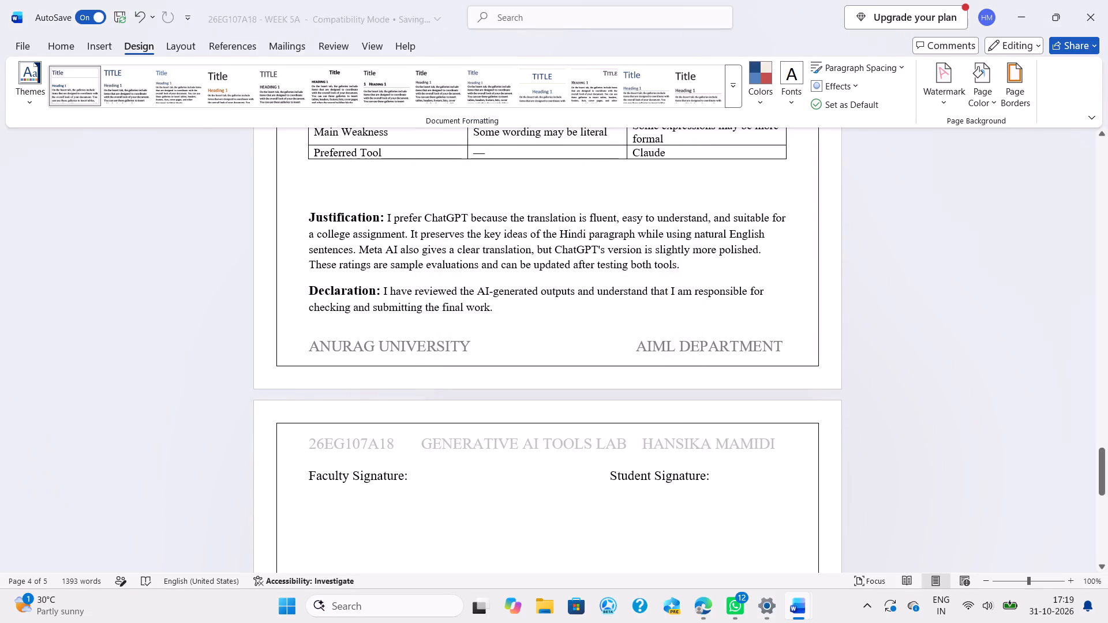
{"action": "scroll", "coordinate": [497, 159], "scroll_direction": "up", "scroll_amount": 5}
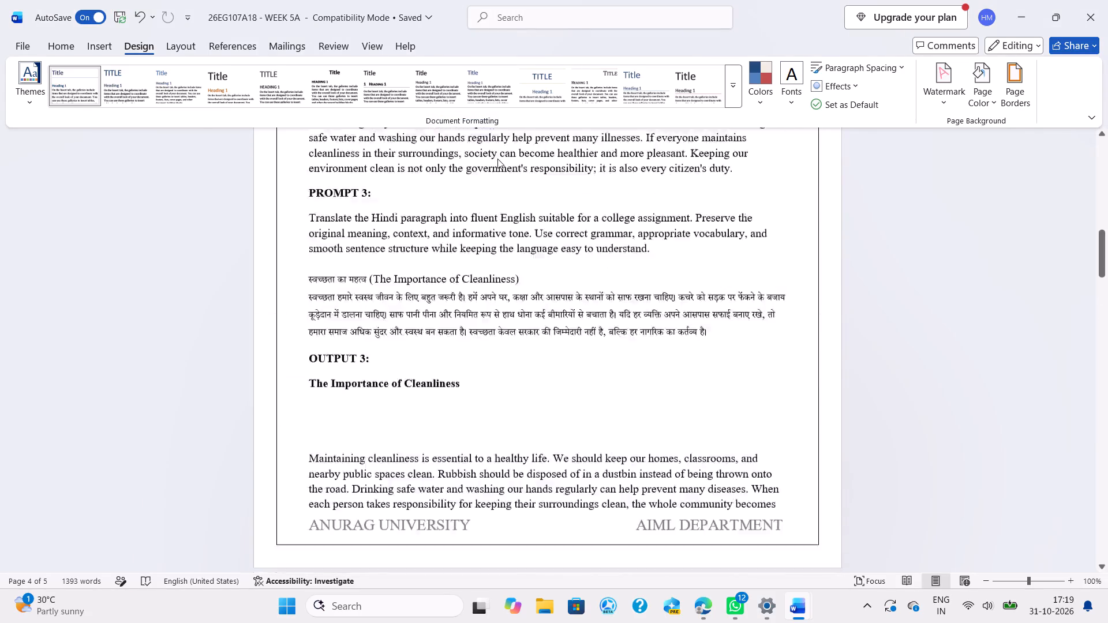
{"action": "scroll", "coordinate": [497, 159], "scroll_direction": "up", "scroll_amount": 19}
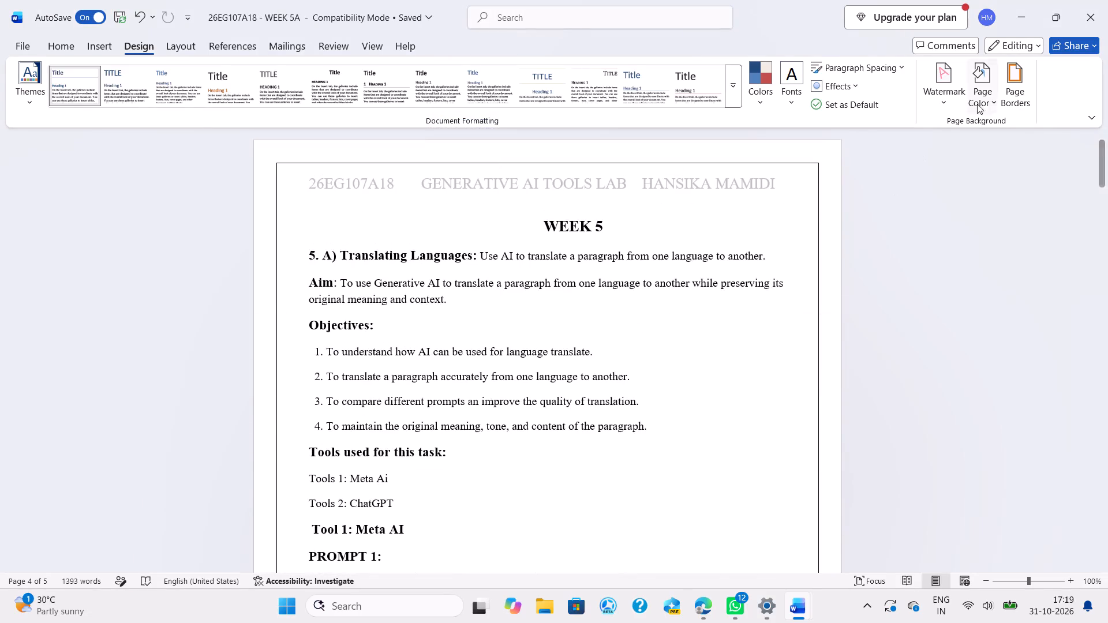
Copy a sharing link to the WEEK 5A document and dismiss the link notice.
{"action": "left_click", "coordinate": [1079, 44]}
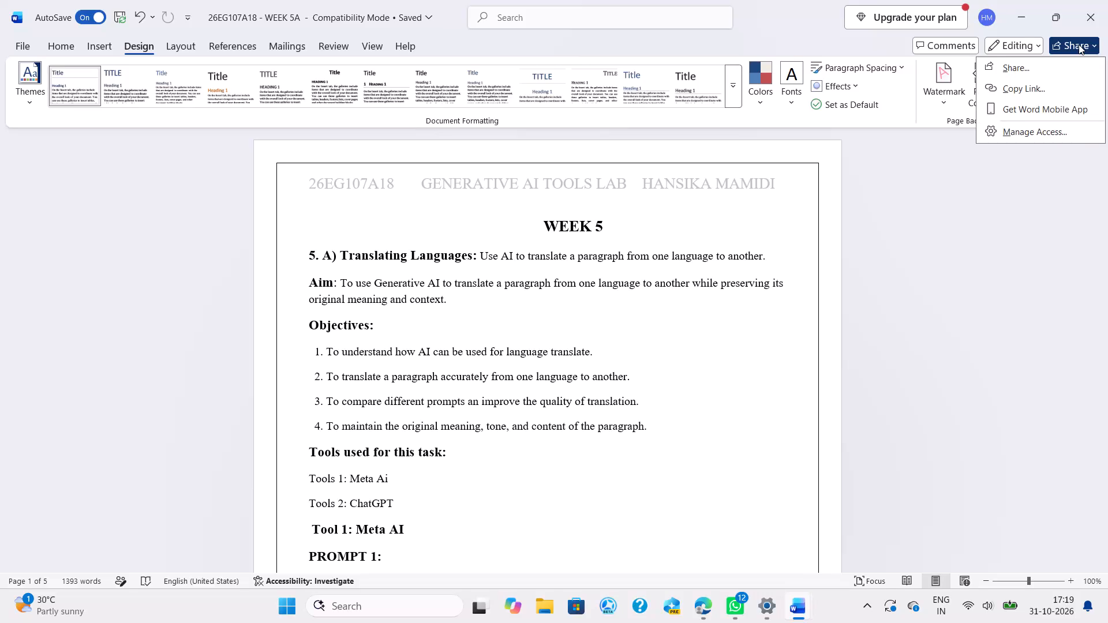
{"action": "left_click", "coordinate": [1036, 88]}
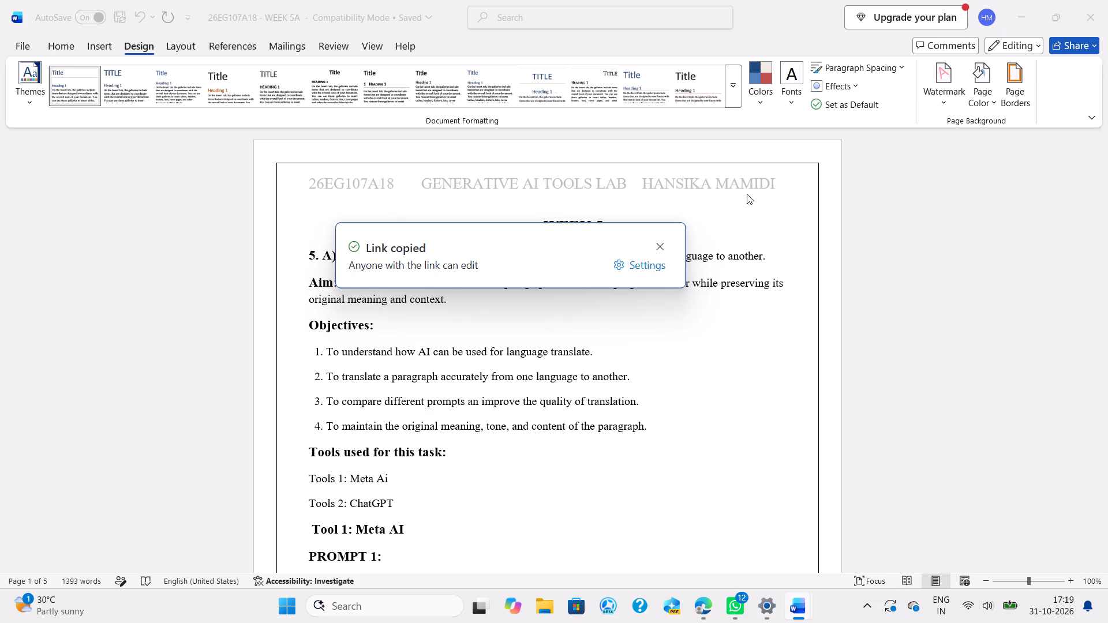
{"action": "left_click", "coordinate": [663, 243]}
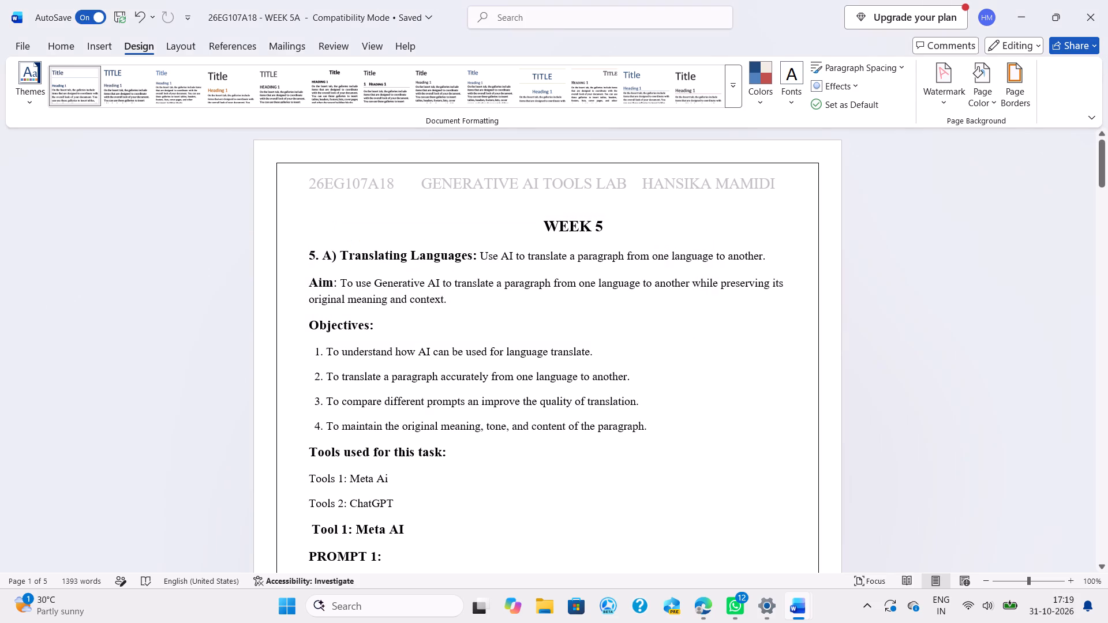